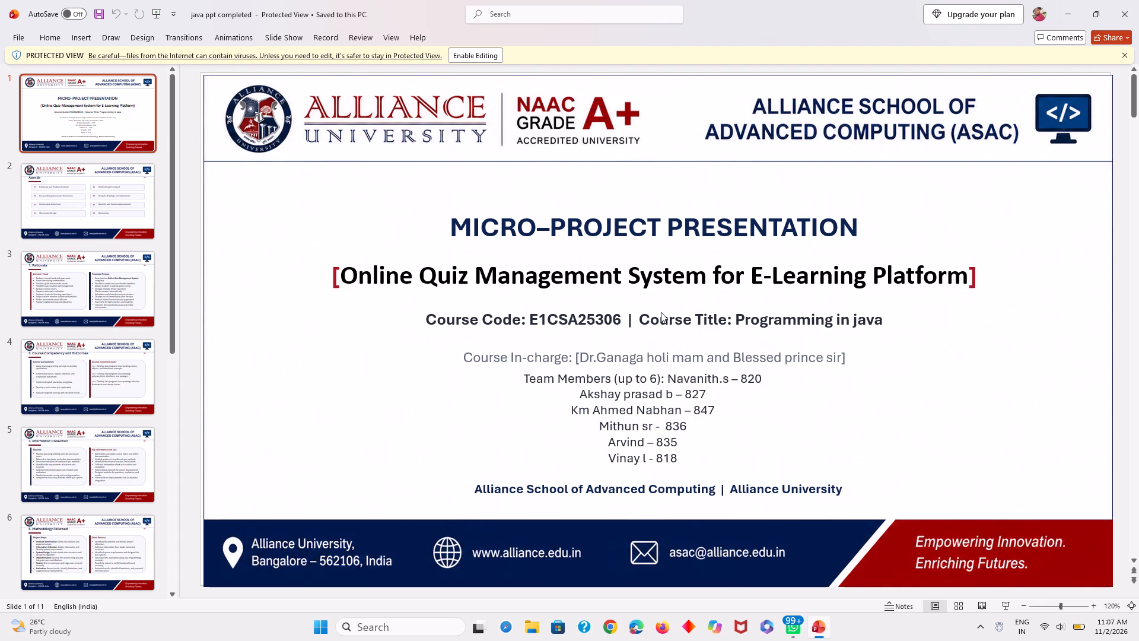
Enable editing for the presentation opened in Protected View.
click(476, 50)
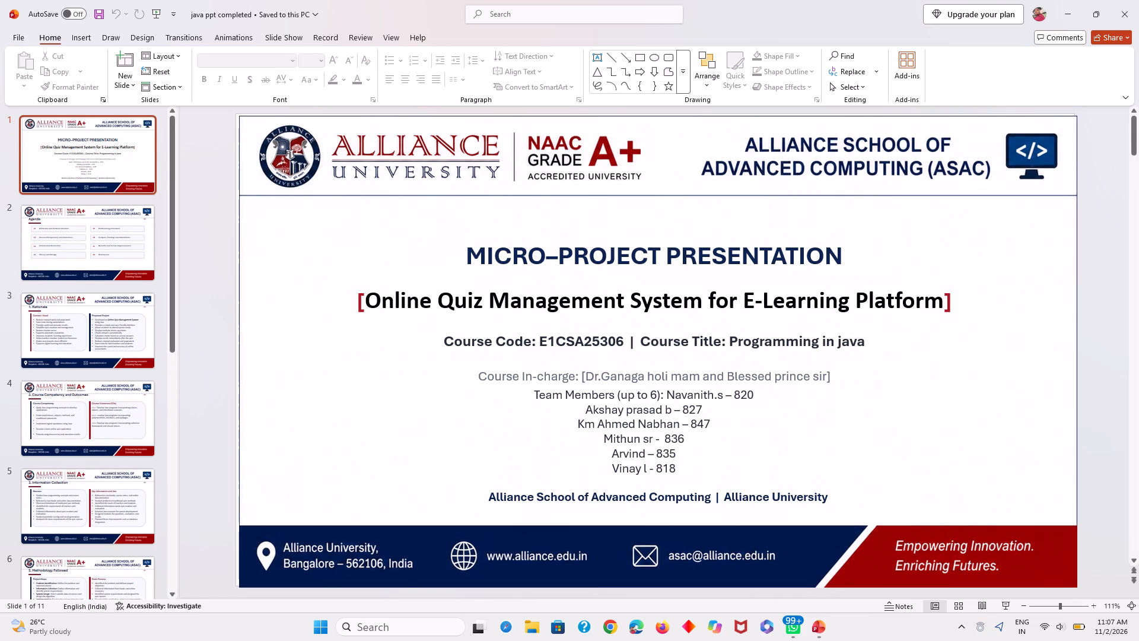
Replace the two names in the title slide's Course In-charge brackets with the new instructor's name, keeping the title Dr without its period.
click(826, 377)
key(BackSpace)
key(BackSpace)
key(BackSpace)
key(BackSpace)
key(BackSpace)
key(BackSpace)
key(BackSpace)
key(BackSpace)
key(BackSpace)
key(BackSpace)
key(BackSpace)
key(BackSpace)
key(BackSpace)
key(BackSpace)
key(BackSpace)
key(BackSpace)
key(BackSpace)
key(BackSpace)
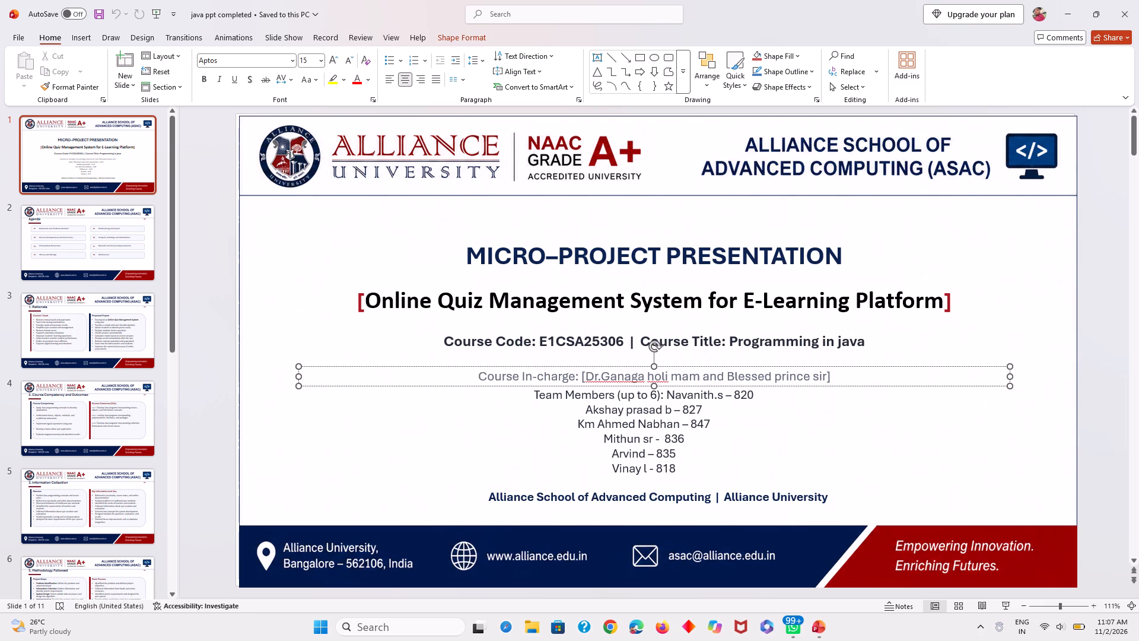
key(BackSpace)
key(BackSpace)
key(BackSpace)
key(BackSpace)
key(BackSpace)
key(BackSpace)
key(BackSpace)
key(BackSpace)
key(BackSpace)
key(BackSpace)
key(BackSpace)
key(BackSpace)
key(BackSpace)
key(BackSpace)
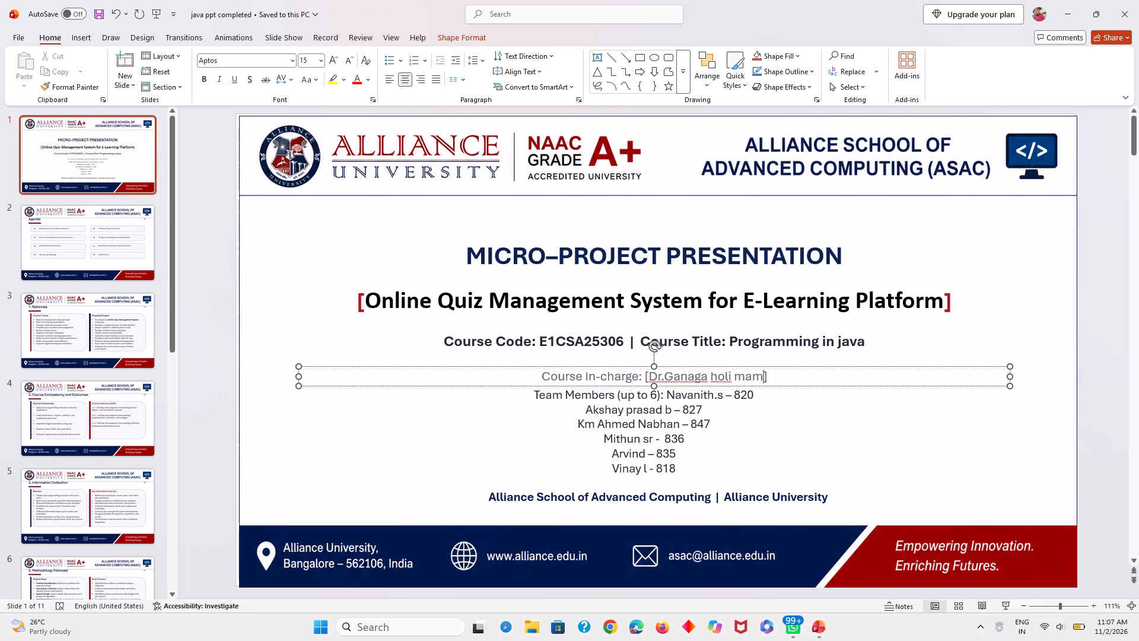
key(BackSpace)
key(BackSpace)
key(BackSpace)
key(BackSpace)
key(BackSpace)
key(BackSpace)
key(BackSpace)
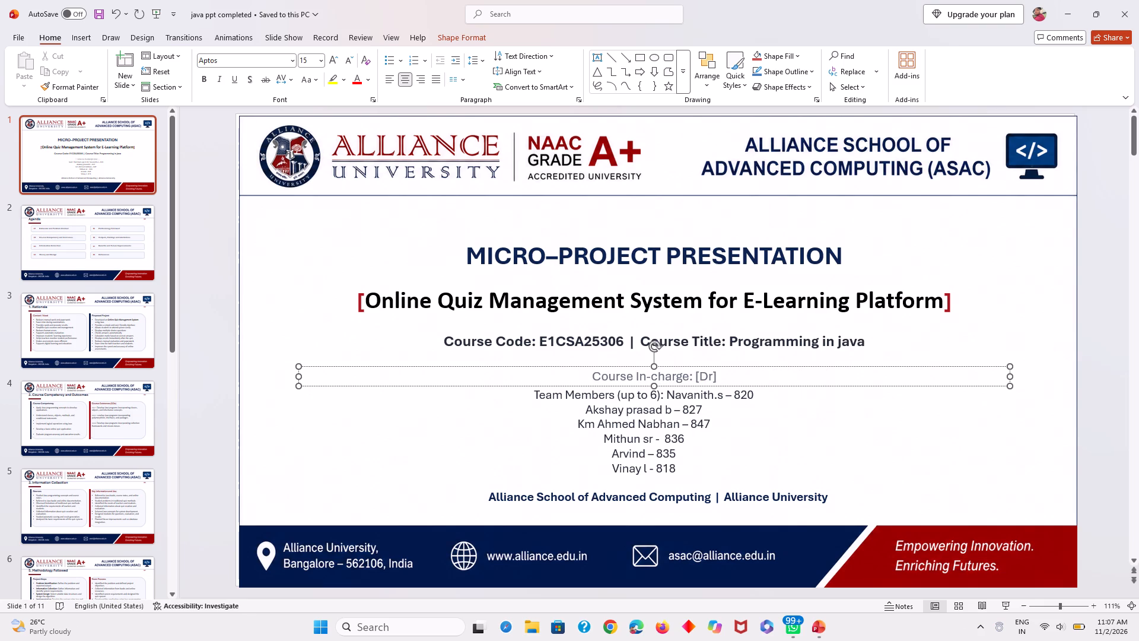
key(space)
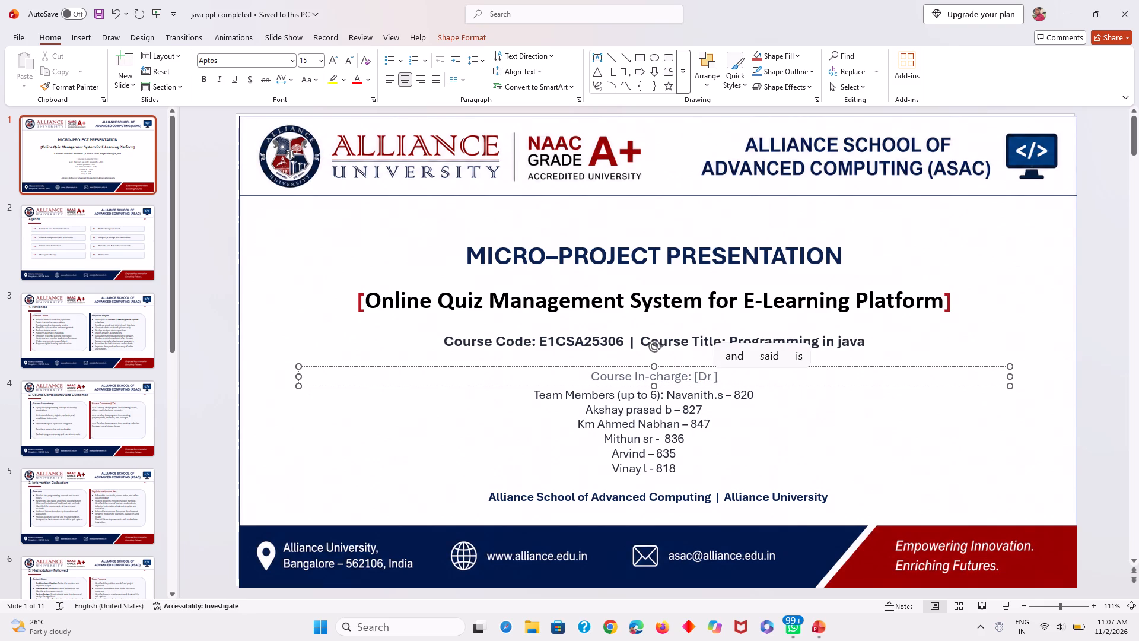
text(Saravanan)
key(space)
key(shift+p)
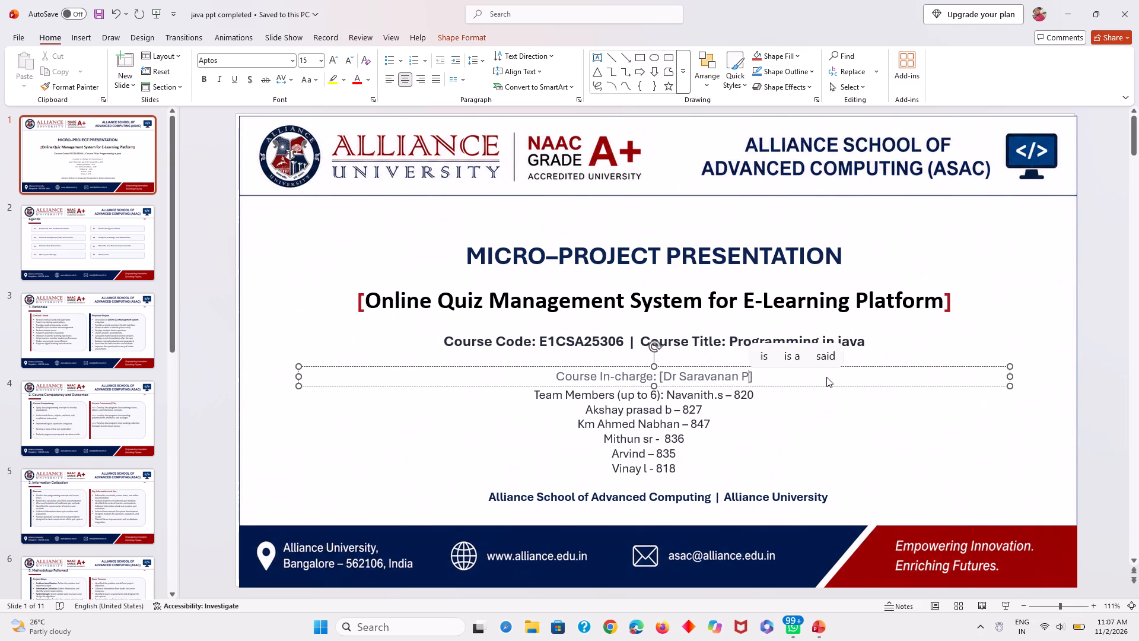
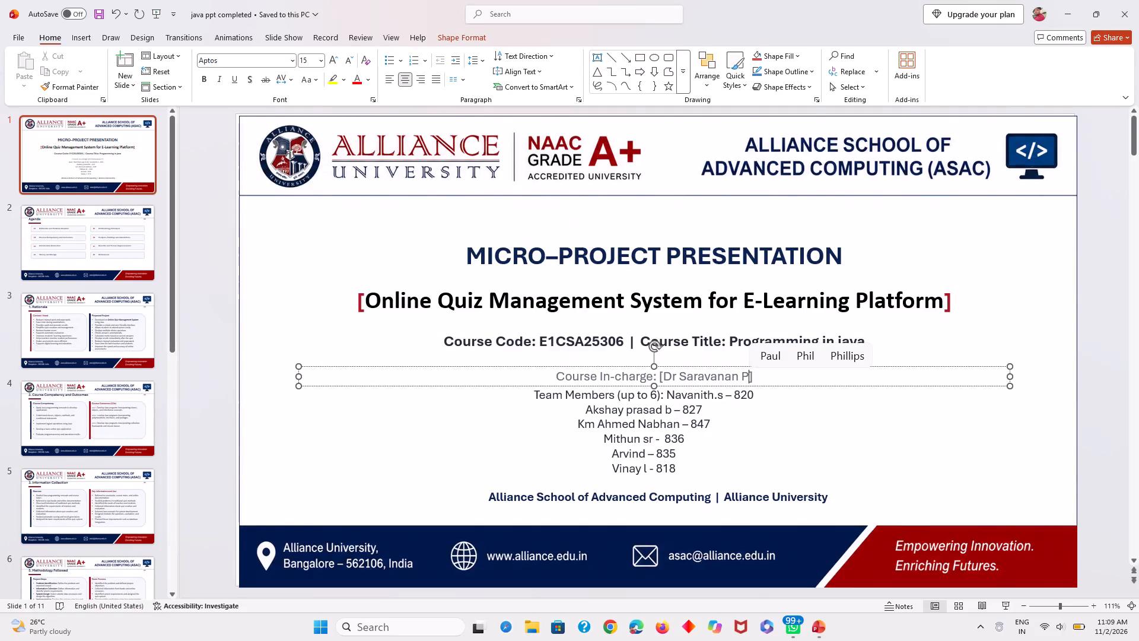
Shorten the title slide's team label to "Team Members :", removing "(up to 6)" and the first listed member with the number.
click(753, 394)
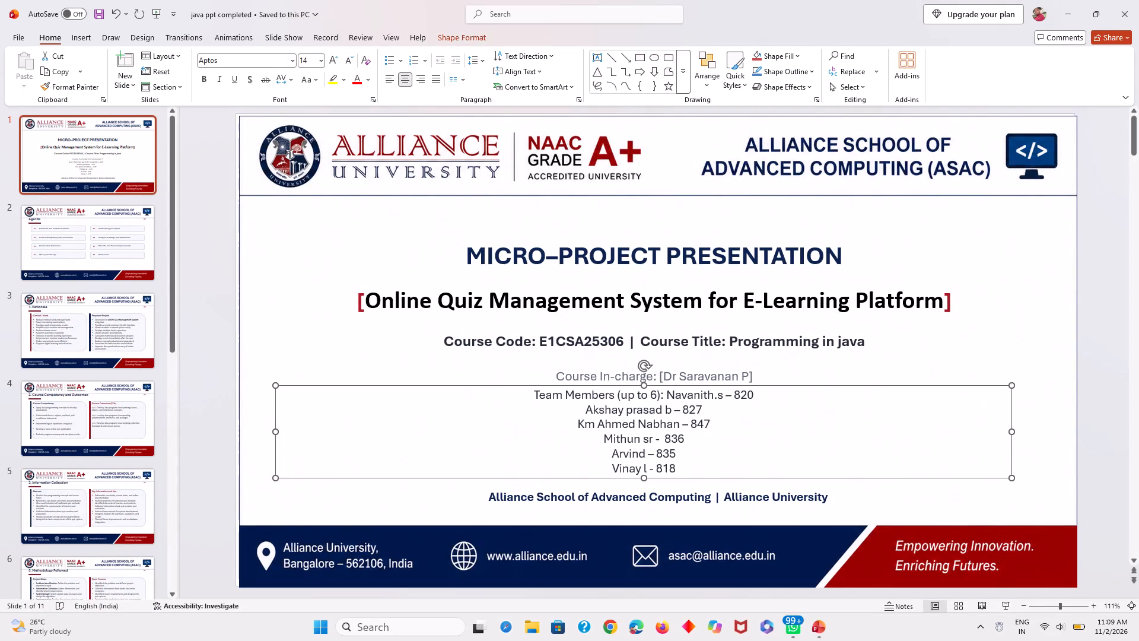
click(751, 392)
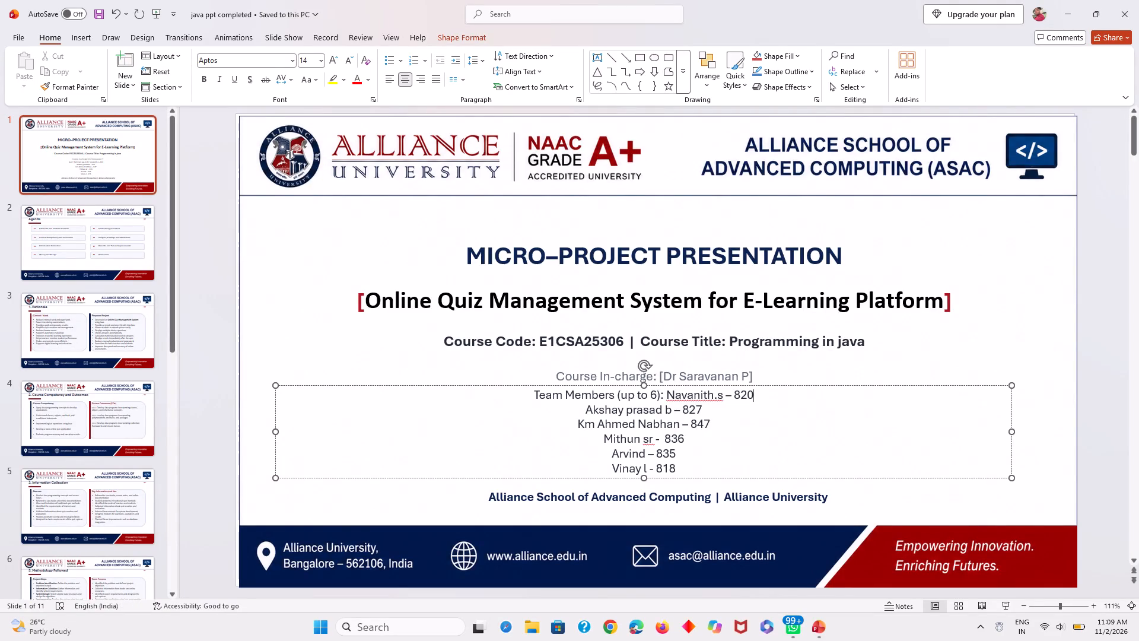
key(BackSpace)
key(BackSpace)
key(BackSpace)
key(BackSpace)
key(BackSpace)
key(BackSpace)
key(BackSpace)
key(BackSpace)
key(BackSpace)
key(BackSpace)
key(BackSpace)
key(BackSpace)
key(BackSpace)
key(BackSpace)
key(BackSpace)
key(BackSpace)
key(BackSpace)
key(BackSpace)
key(BackSpace)
key(BackSpace)
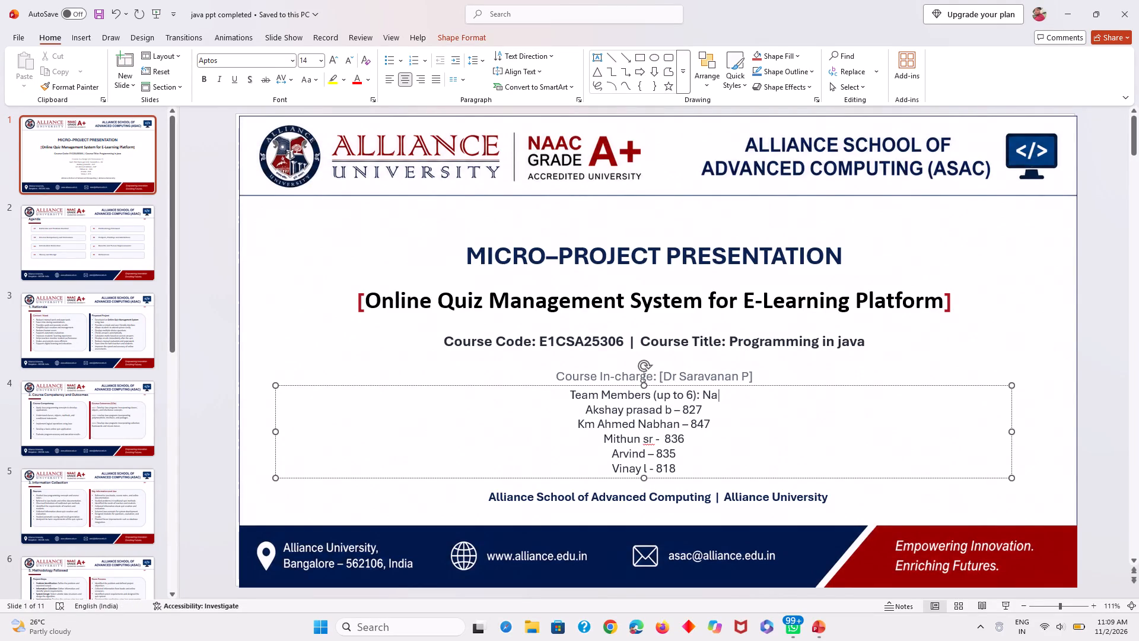
key(BackSpace)
key(BackSpace)
key(BackSpace)
key(BackSpace)
key(BackSpace)
key(BackSpace)
key(BackSpace)
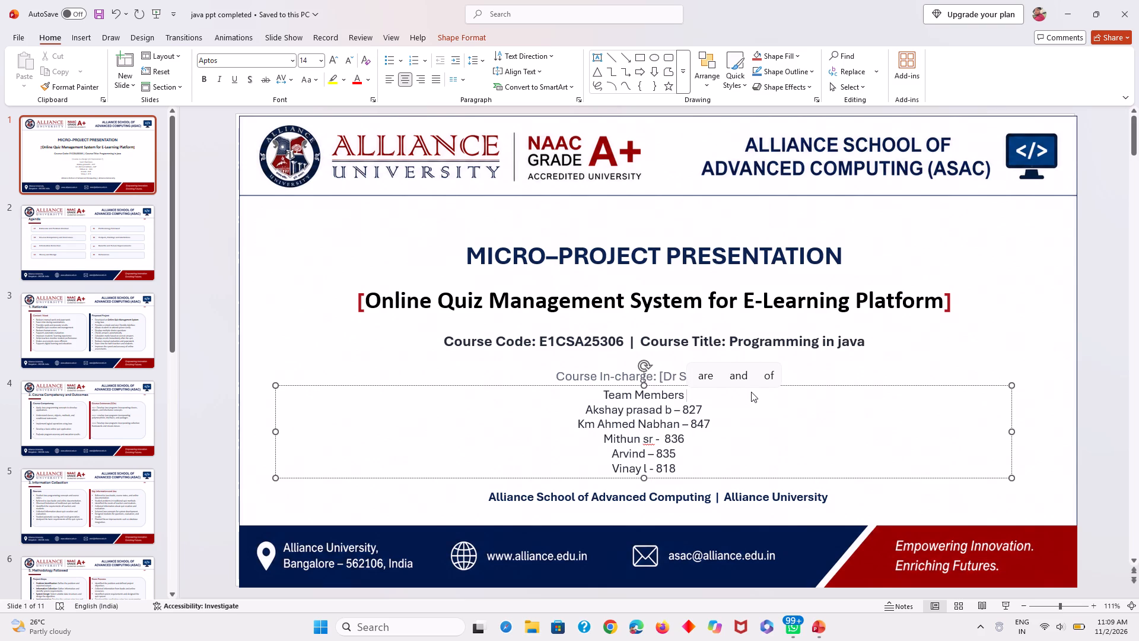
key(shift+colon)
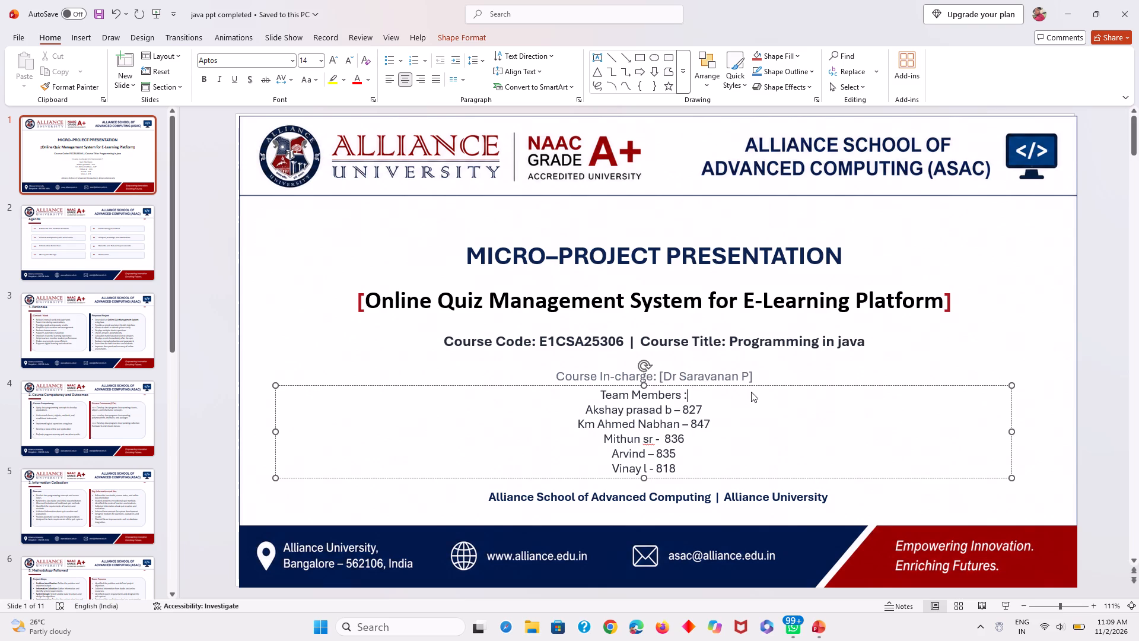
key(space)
Enter the new first member's name after the Team Members label, followed by a hyphen and their roll number.
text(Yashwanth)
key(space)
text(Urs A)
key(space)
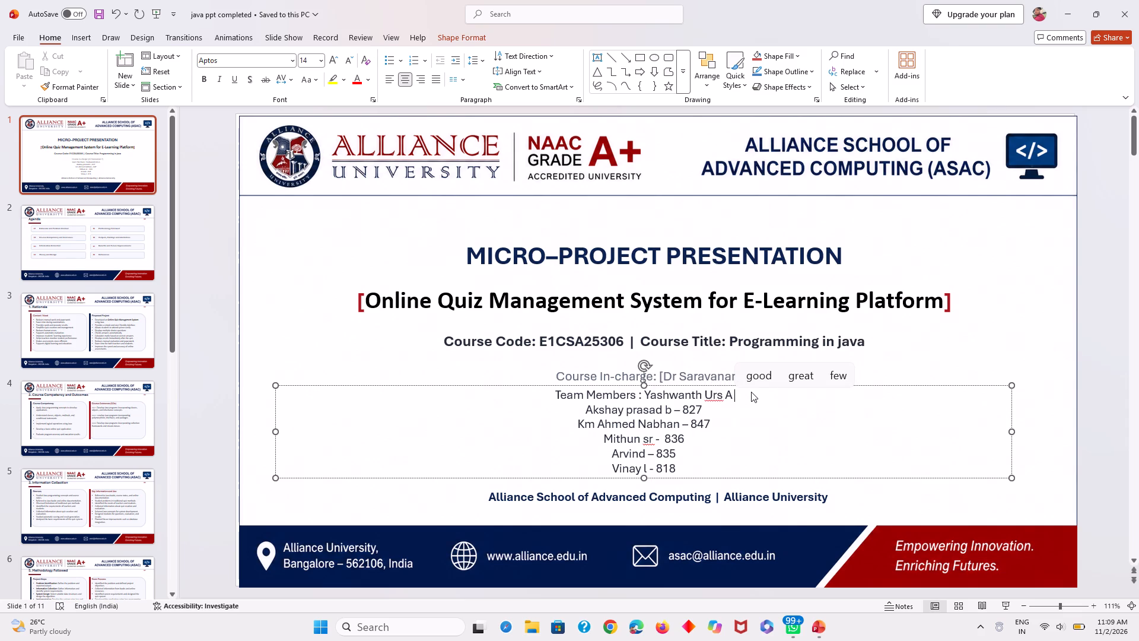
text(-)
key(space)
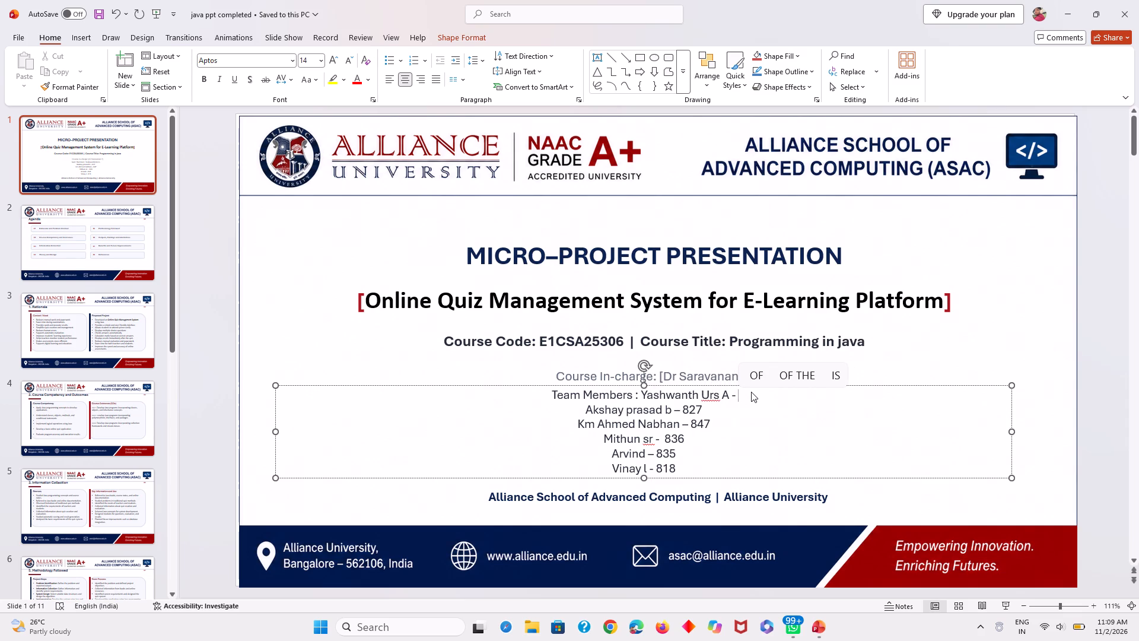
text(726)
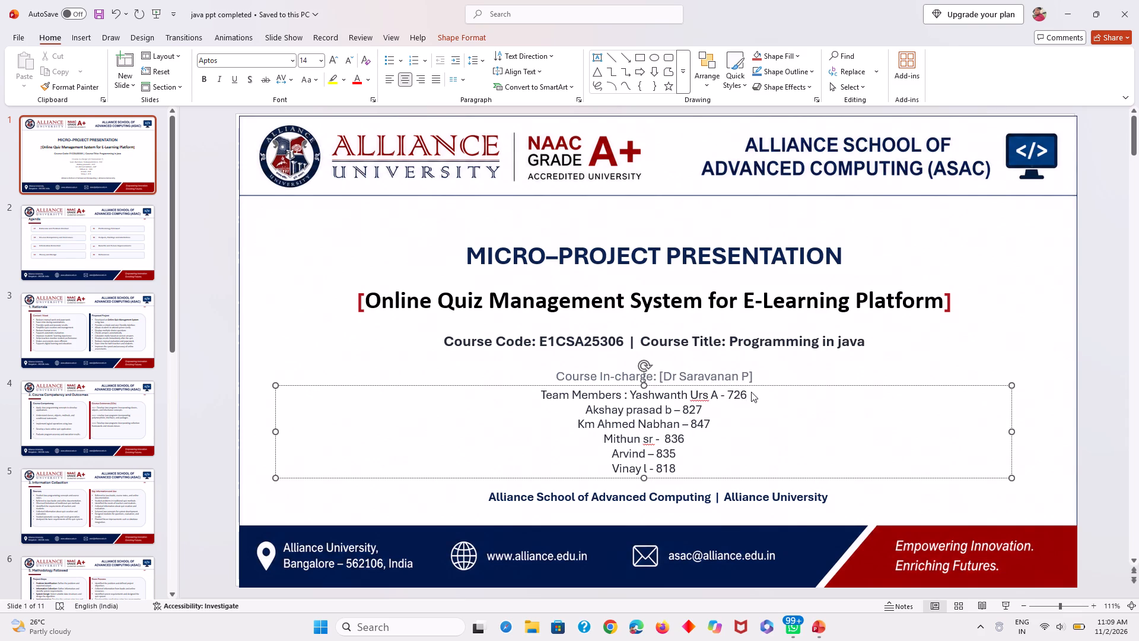
Replace the second team member's entry with the new member's name, a hyphen and their roll number.
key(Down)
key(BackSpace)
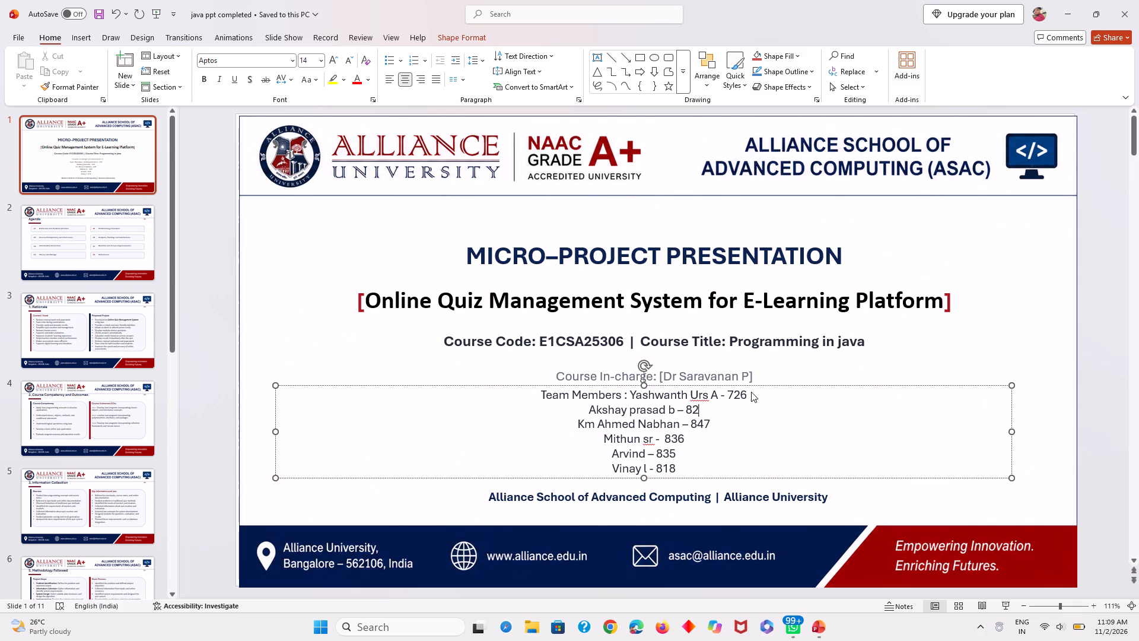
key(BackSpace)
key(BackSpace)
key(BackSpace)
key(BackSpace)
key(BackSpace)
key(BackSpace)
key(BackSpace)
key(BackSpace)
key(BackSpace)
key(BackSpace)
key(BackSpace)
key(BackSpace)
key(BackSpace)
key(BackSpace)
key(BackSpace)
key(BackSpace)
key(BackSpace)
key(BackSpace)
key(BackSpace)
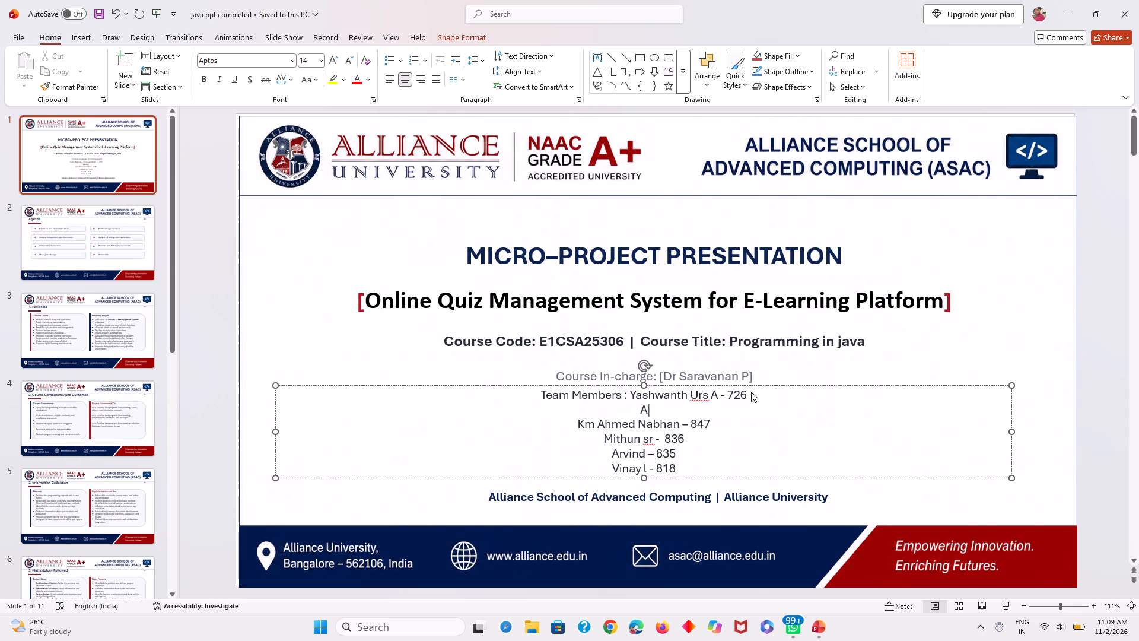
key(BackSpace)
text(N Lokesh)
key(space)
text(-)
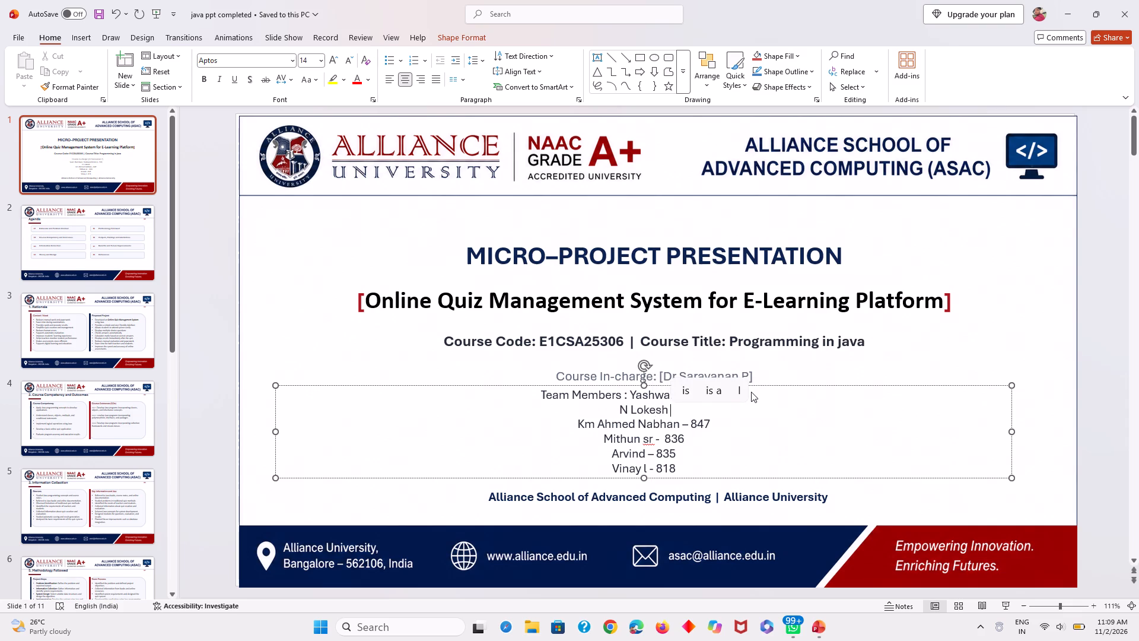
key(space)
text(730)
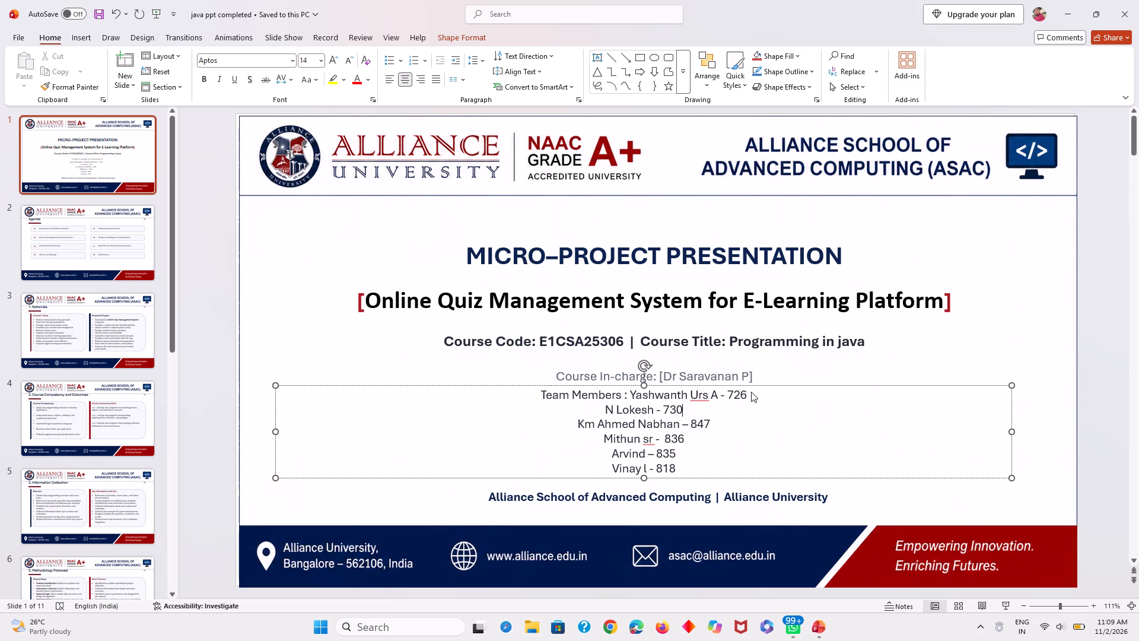
Replace the third team member's entry with the new member's name, a hyphen and their roll number.
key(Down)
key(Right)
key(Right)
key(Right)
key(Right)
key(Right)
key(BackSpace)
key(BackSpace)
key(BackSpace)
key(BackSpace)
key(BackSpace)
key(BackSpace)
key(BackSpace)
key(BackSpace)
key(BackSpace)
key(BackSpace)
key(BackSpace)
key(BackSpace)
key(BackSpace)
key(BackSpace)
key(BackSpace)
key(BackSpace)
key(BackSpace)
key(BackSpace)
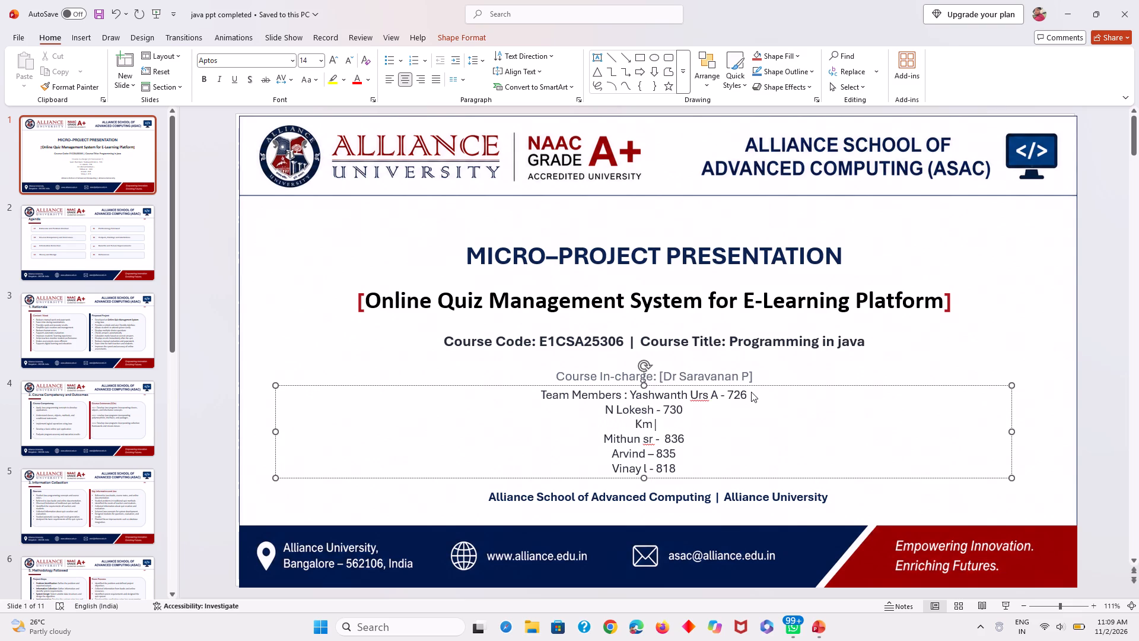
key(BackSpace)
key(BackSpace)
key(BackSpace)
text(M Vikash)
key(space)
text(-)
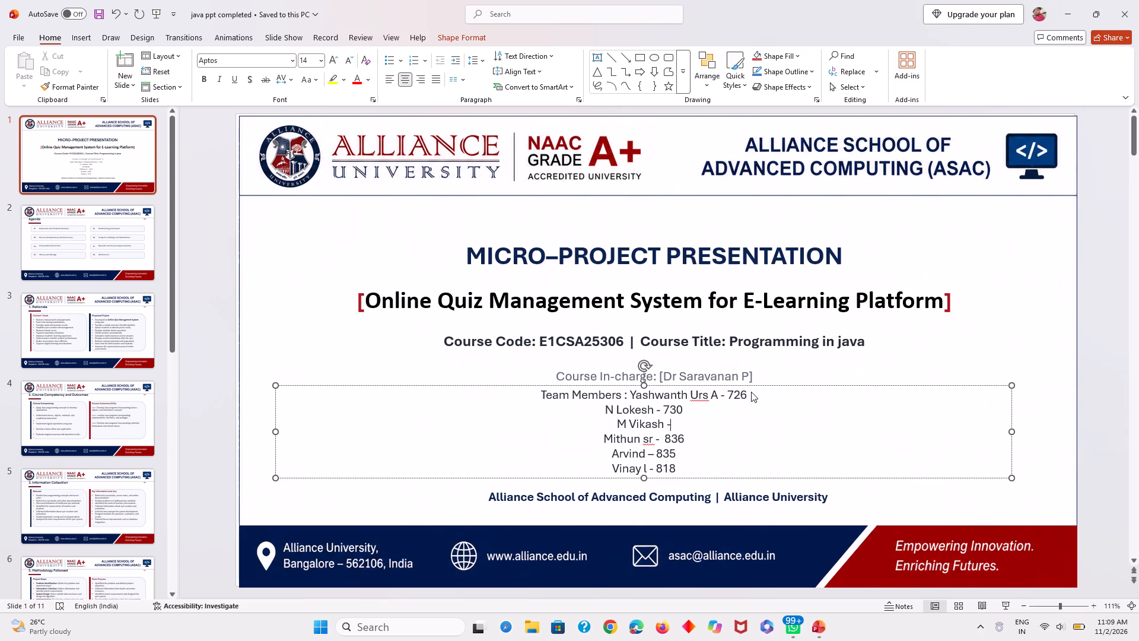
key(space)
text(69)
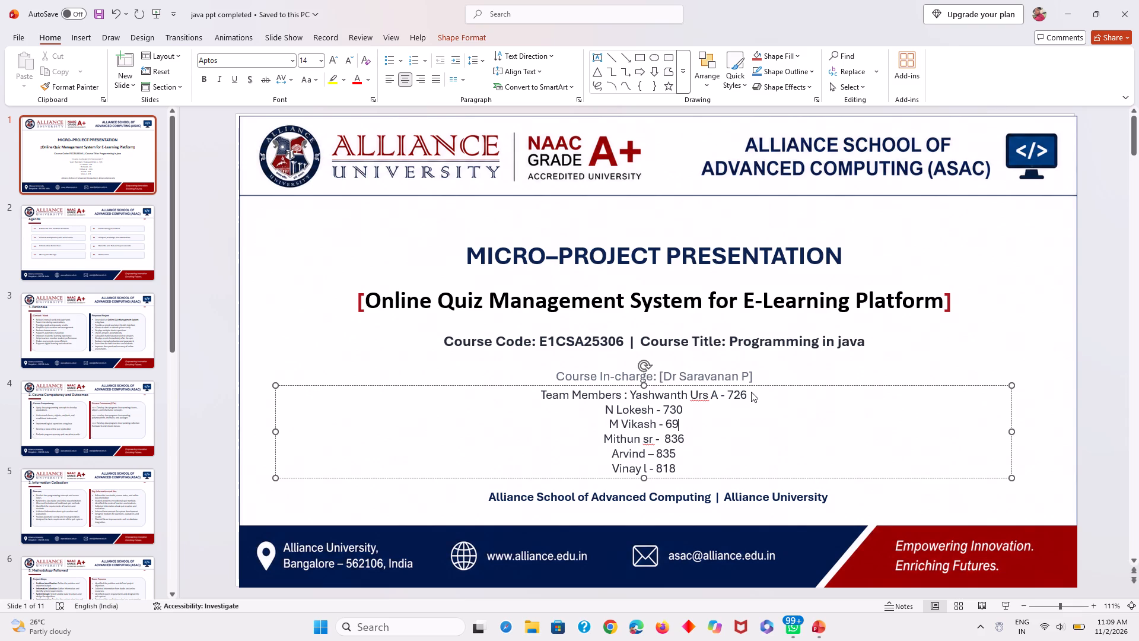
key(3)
Clear the old fourth team member's name and number from the title slide's member list.
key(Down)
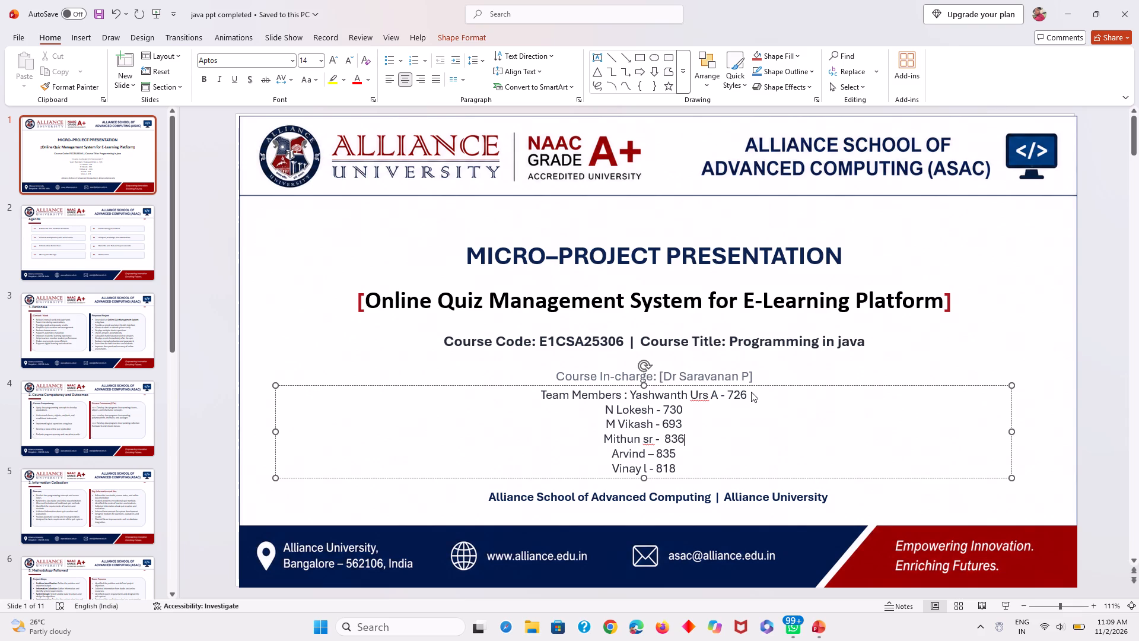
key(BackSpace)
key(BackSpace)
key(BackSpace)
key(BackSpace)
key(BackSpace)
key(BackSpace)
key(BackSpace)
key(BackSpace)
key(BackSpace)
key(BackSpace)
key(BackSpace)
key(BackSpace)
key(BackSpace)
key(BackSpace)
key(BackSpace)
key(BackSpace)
Clear the old fifth team member's name and number from the member list.
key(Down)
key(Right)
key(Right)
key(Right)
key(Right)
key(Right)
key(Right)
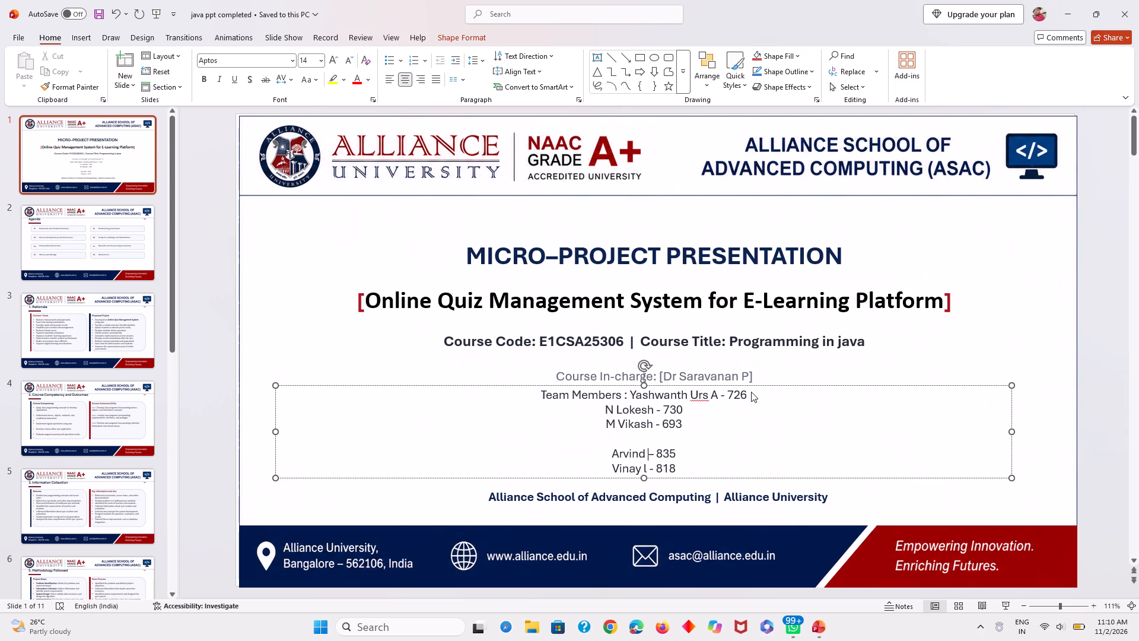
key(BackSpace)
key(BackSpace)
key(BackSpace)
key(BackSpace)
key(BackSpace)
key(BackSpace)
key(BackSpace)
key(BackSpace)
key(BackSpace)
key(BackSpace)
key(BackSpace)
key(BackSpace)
Delete the old sixth team member's entry and remove two empty lines at the end of the member list.
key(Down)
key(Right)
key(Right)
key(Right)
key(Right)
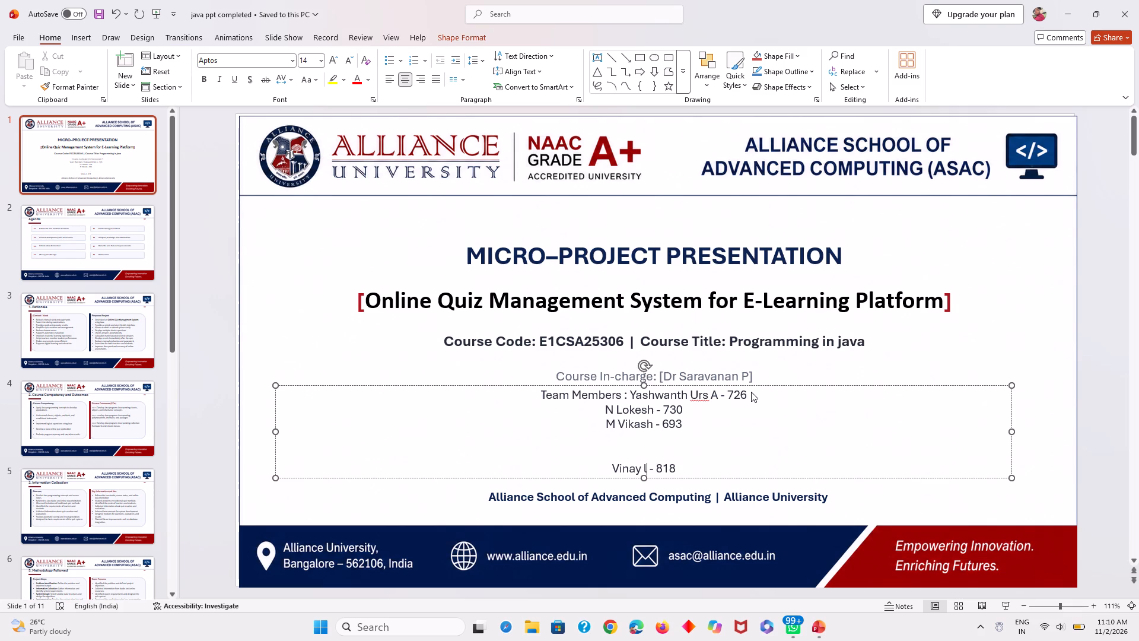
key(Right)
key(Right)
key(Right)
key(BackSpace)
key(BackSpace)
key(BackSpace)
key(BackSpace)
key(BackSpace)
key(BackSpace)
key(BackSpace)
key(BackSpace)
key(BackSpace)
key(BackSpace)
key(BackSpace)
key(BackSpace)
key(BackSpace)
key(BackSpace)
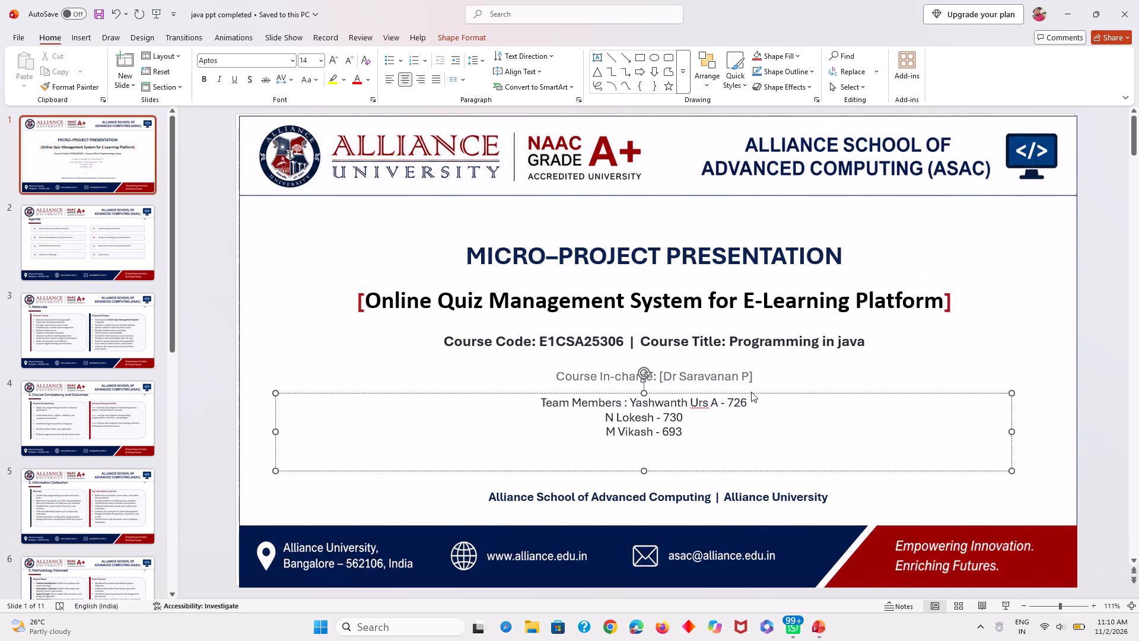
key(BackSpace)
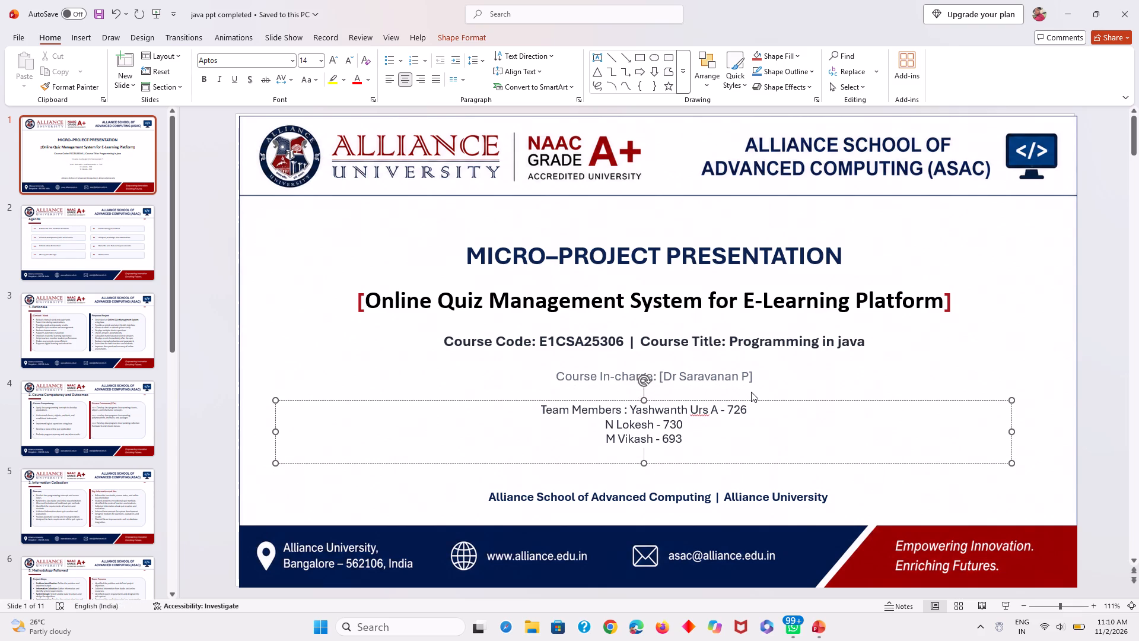
Add a fourth team member's name, a hyphen and their roll number on the last line of the title slide's member list.
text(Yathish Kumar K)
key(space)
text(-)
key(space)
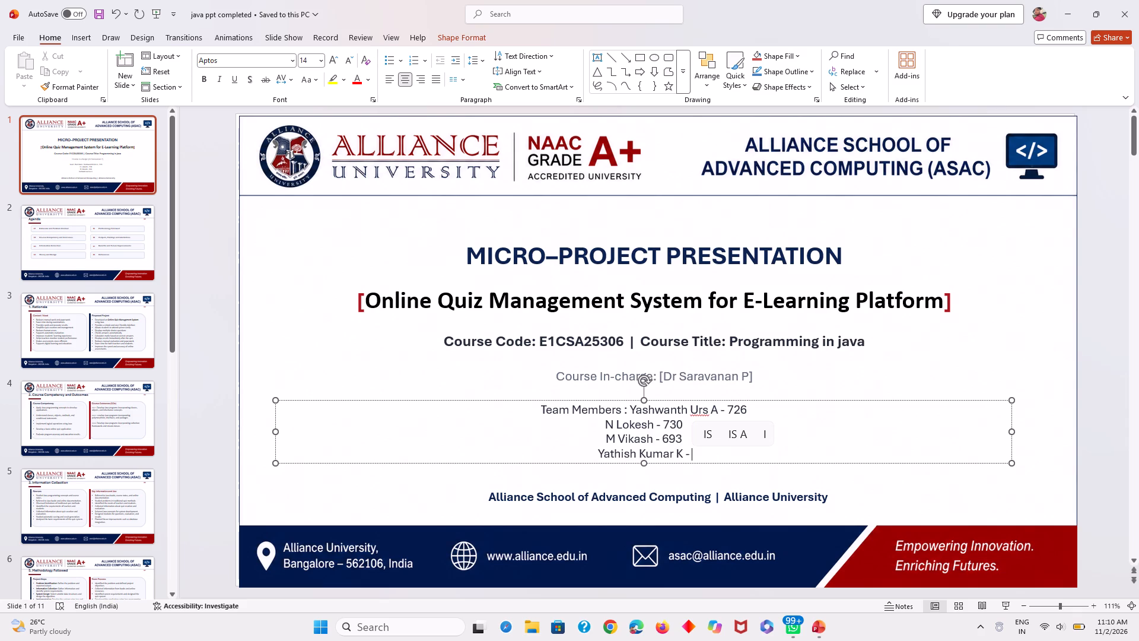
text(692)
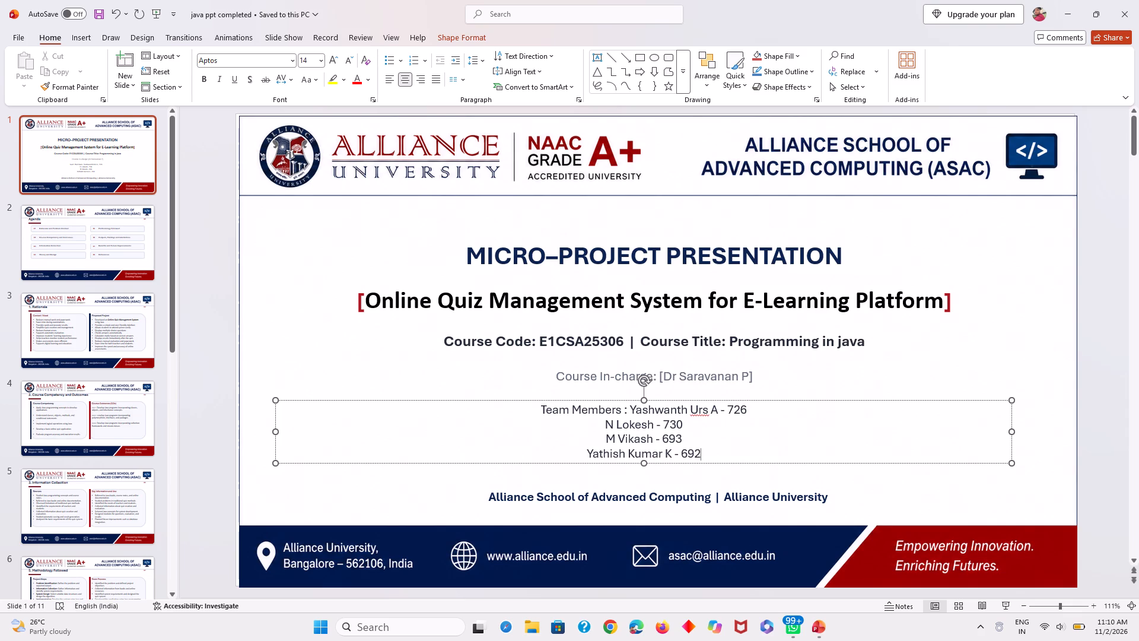
Ignore all spelling flags for the underlined part of the first team member's name and leave the member list.
right_click(702, 410)
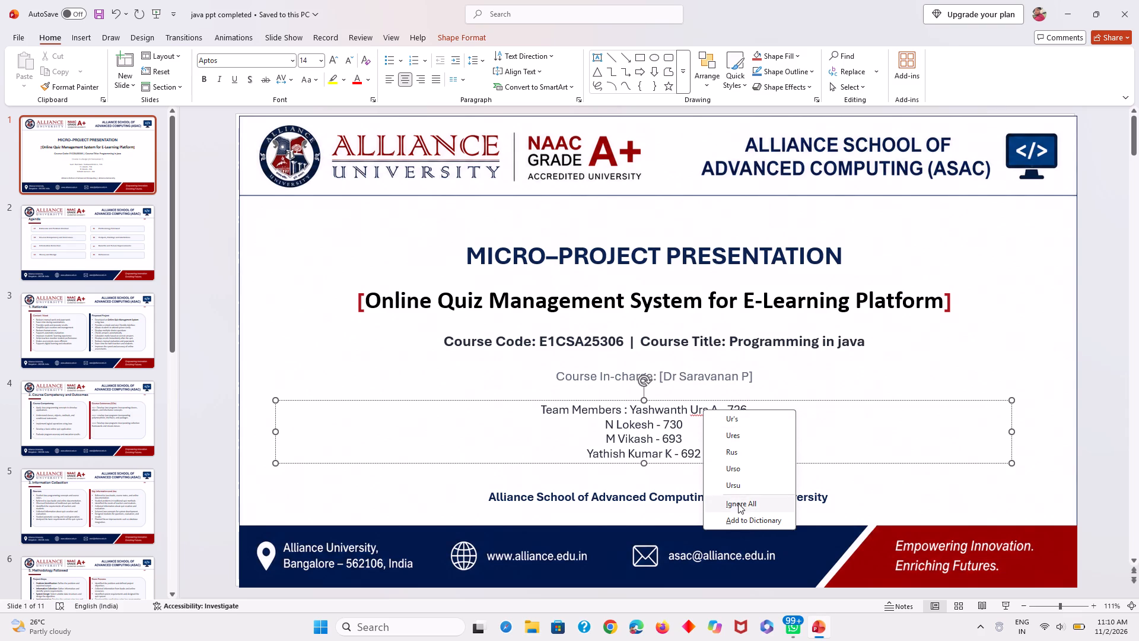
click(738, 503)
click(1090, 356)
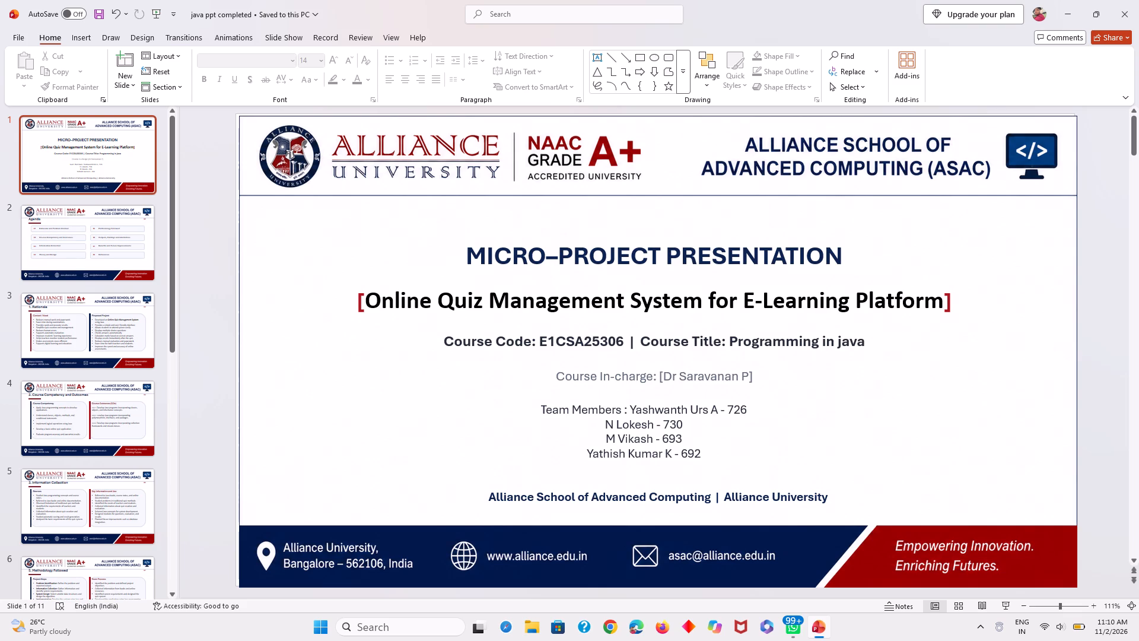
Delete all the bullet text under the Course Competency heading on slide 4, Course Competency and Outcomes.
key(Down)
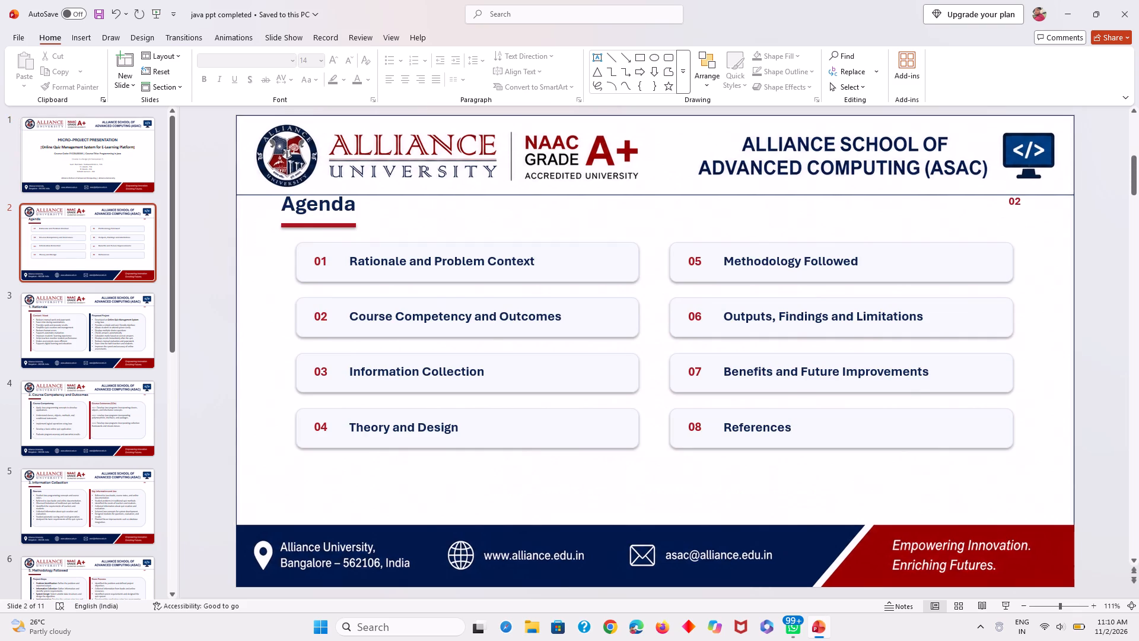
key(Down)
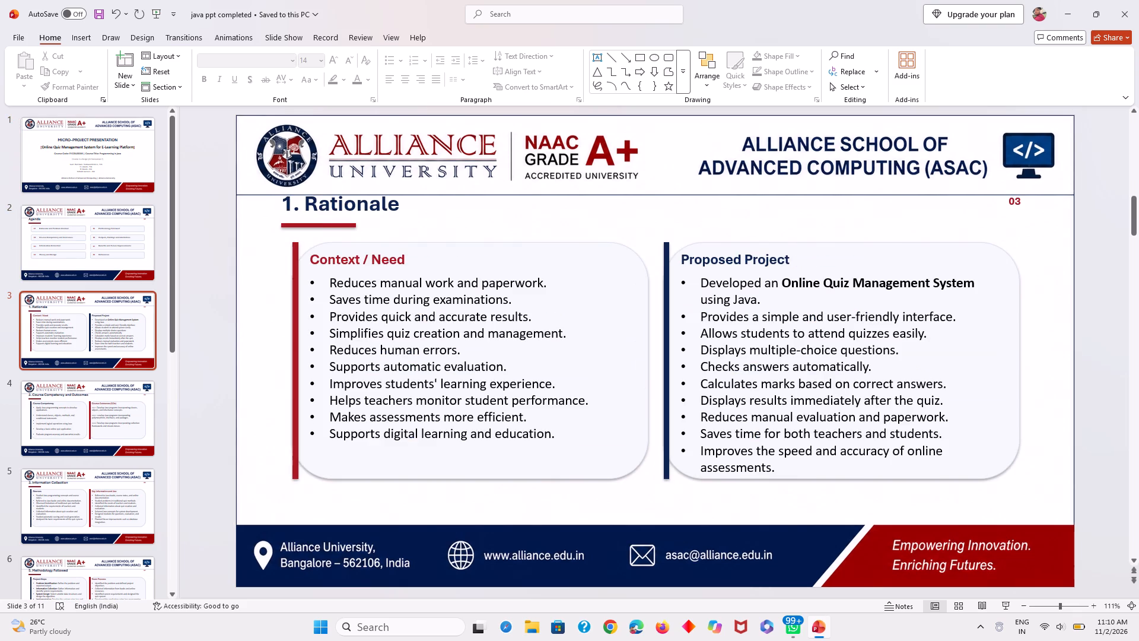
key(Down)
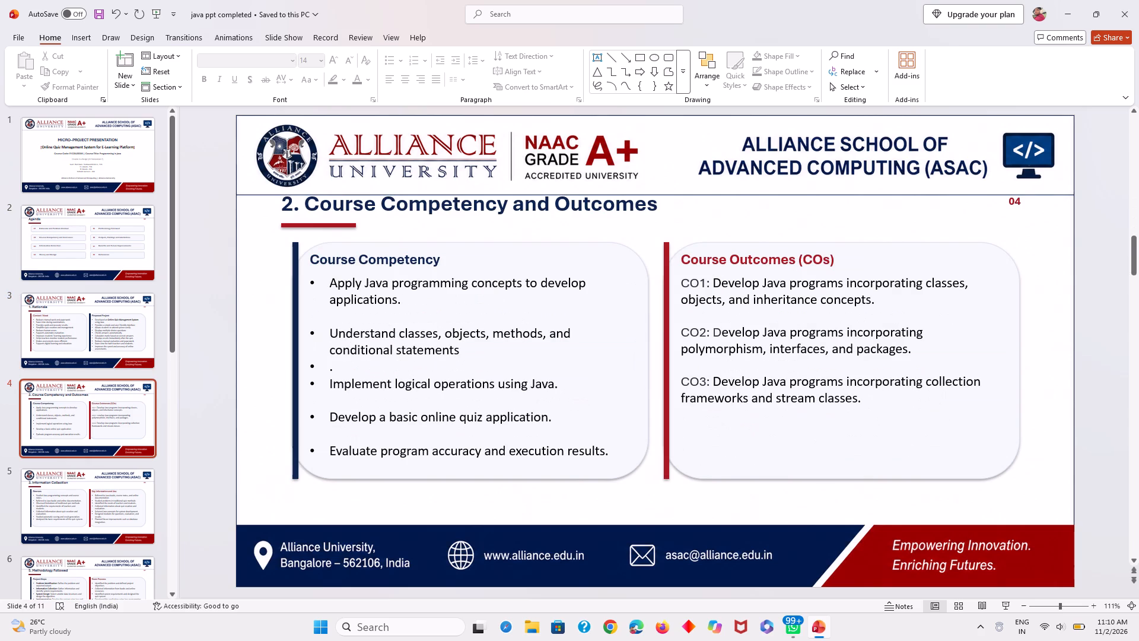
click(607, 451)
key(BackSpace)
key(BackSpace)
key(BackSpace)
key(BackSpace)
key(BackSpace)
key(BackSpace)
key(BackSpace)
key(BackSpace)
key(BackSpace)
key(BackSpace)
key(BackSpace)
key(BackSpace)
key(BackSpace)
key(BackSpace)
key(BackSpace)
key(BackSpace)
key(BackSpace)
key(BackSpace)
key(BackSpace)
key(BackSpace)
key(BackSpace)
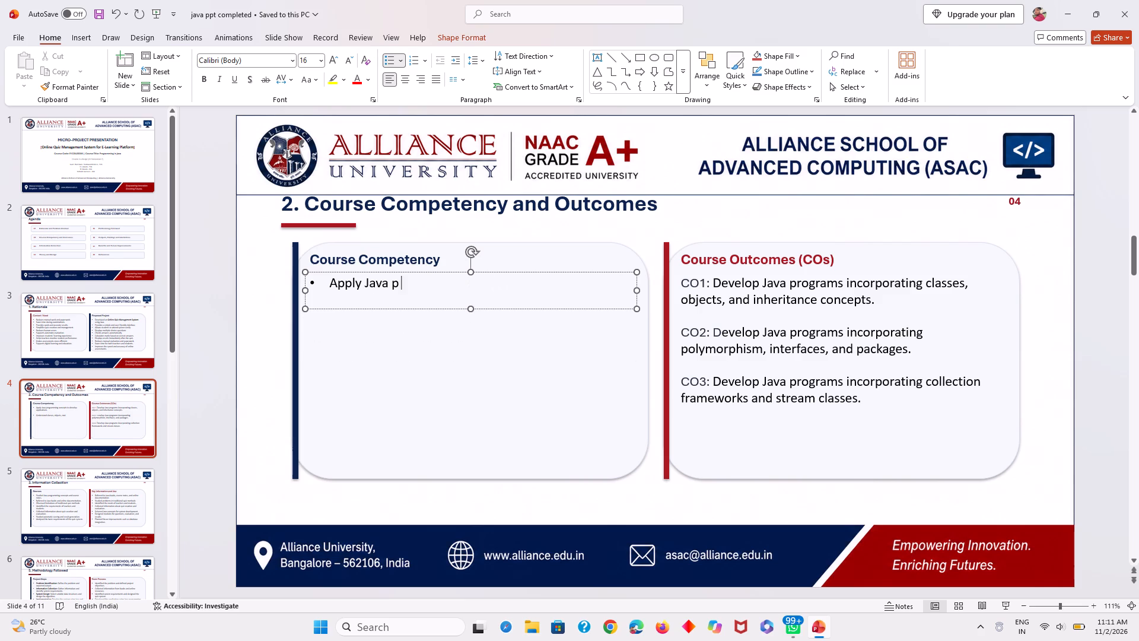
key(BackSpace)
key(BackSpace)
key(BackSpace)
key(BackSpace)
key(BackSpace)
key(BackSpace)
key(BackSpace)
key(BackSpace)
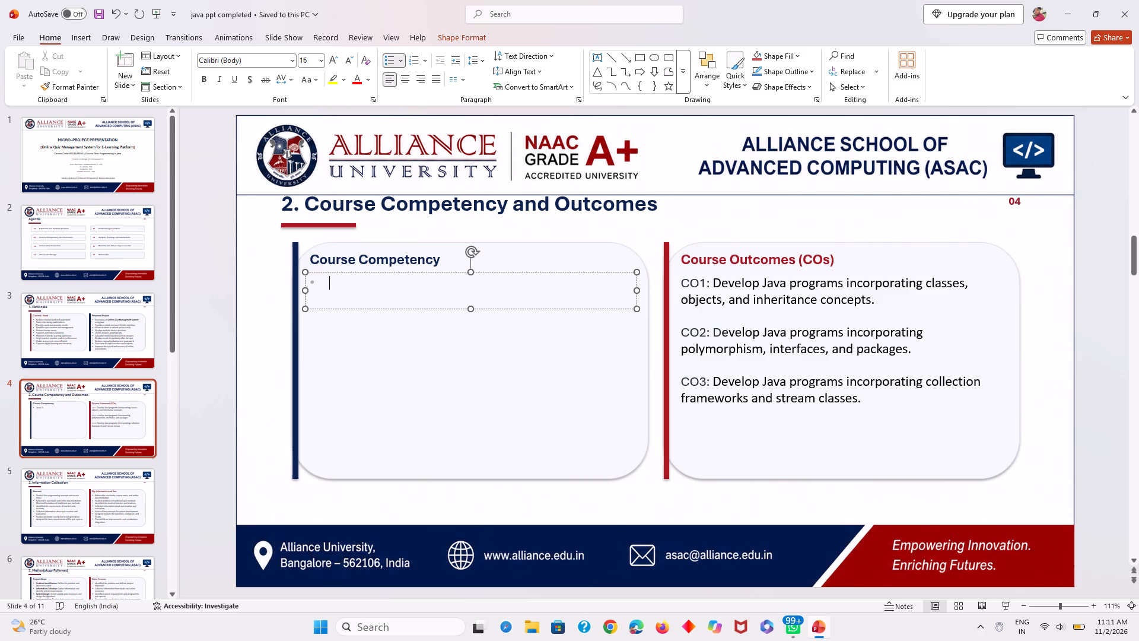
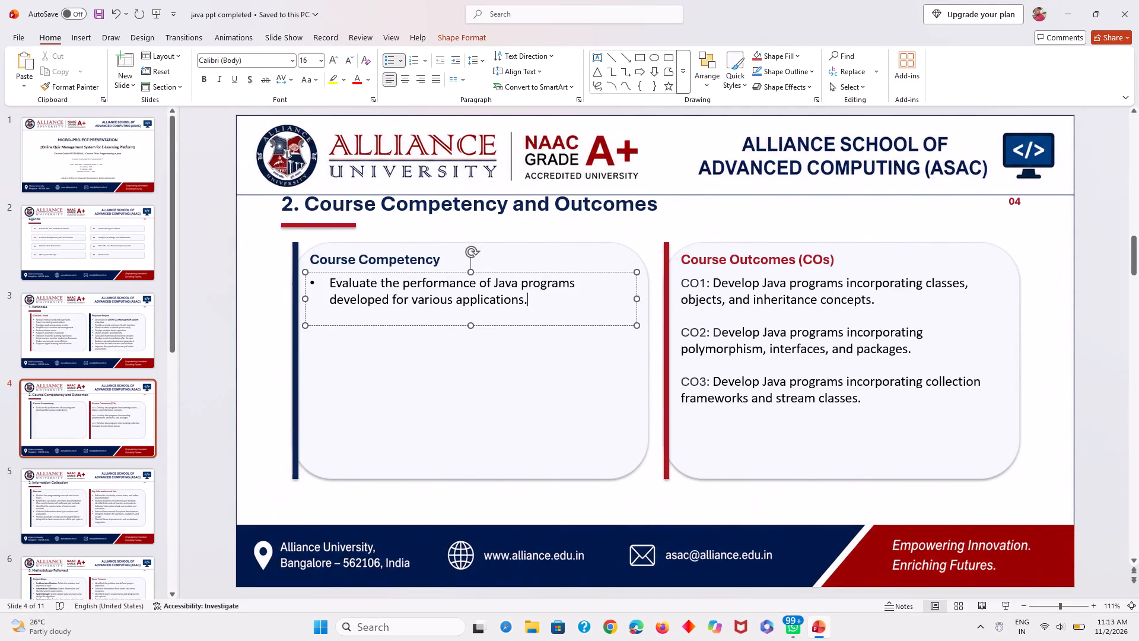
Insert a new line reading "CO3:" between the CO2 and existing CO3 outcomes on slide 4, with an empty line above it.
click(864, 398)
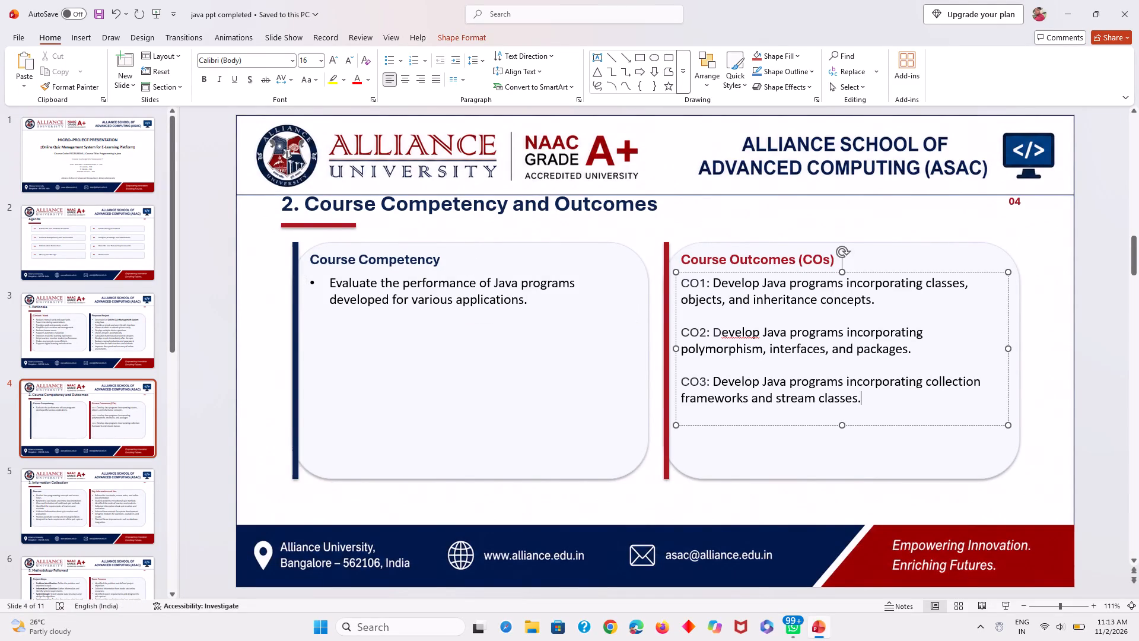
click(922, 344)
key(Return)
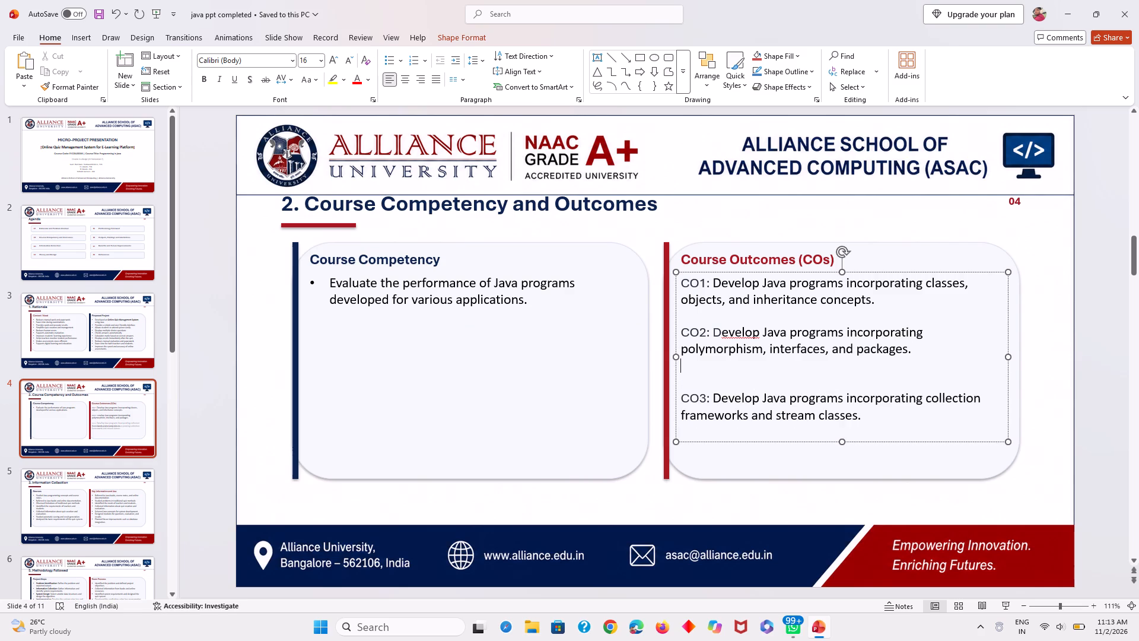
key(Return)
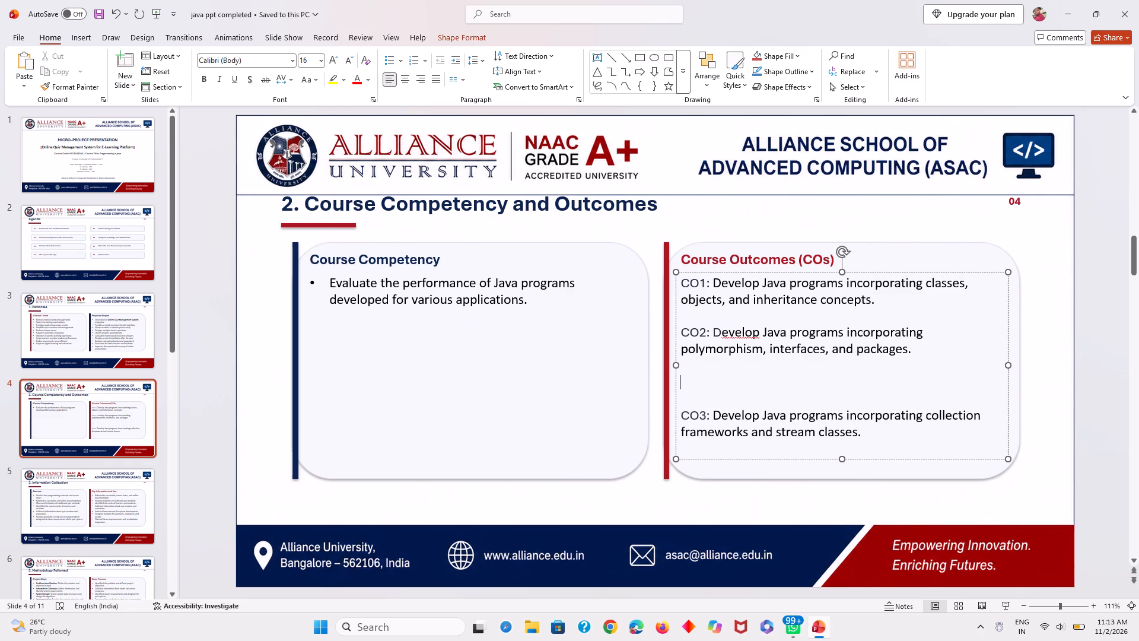
text(CO)
key(space)
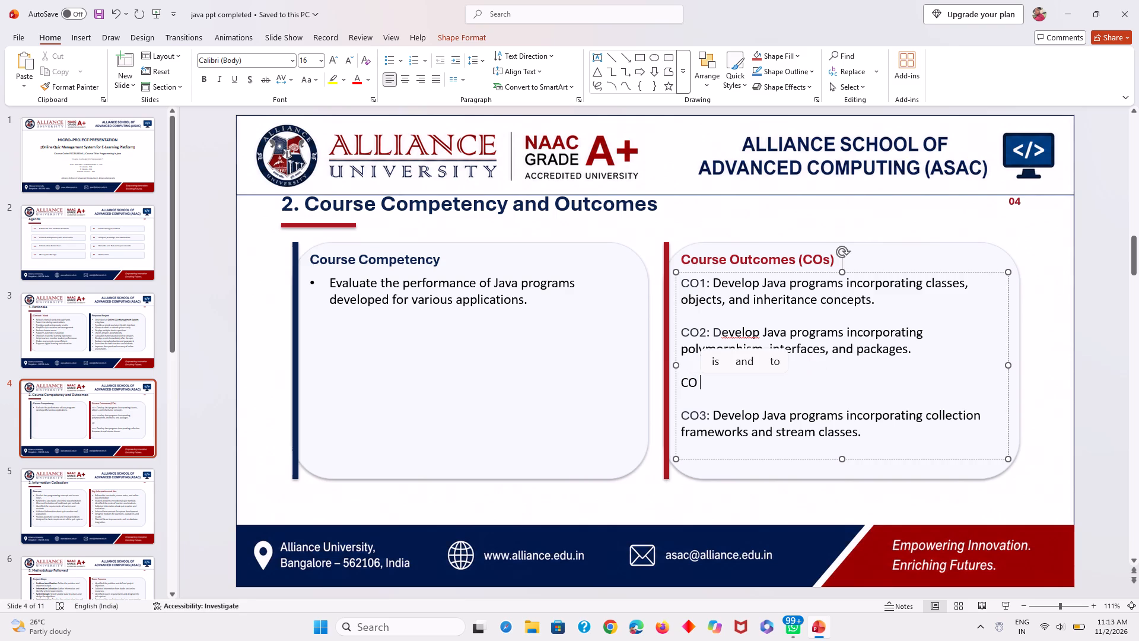
key(BackSpace)
key(3)
text(:)
key(space)
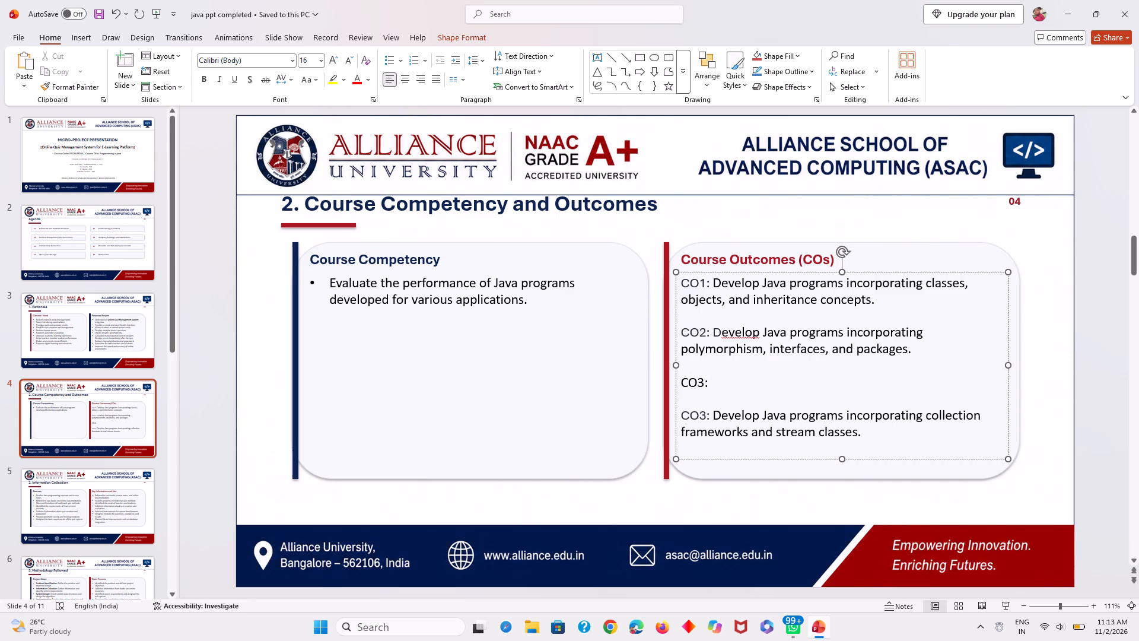
click(852, 500)
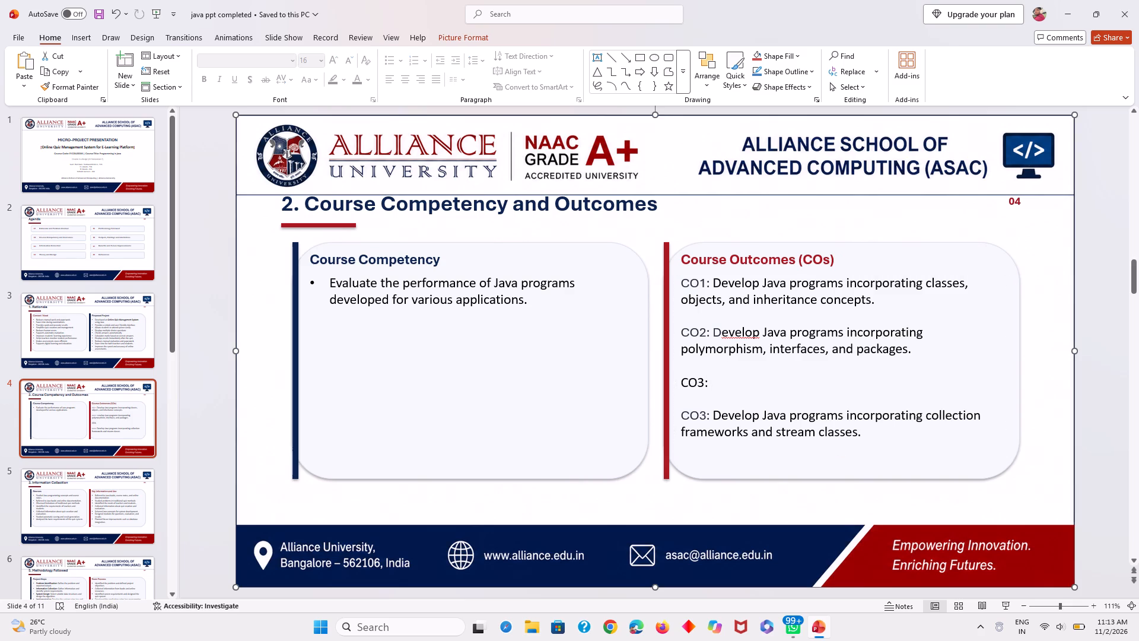
Change the font of the new "CO3:" line under Course Outcomes to Times New Roman.
drag(681, 332, 880, 328)
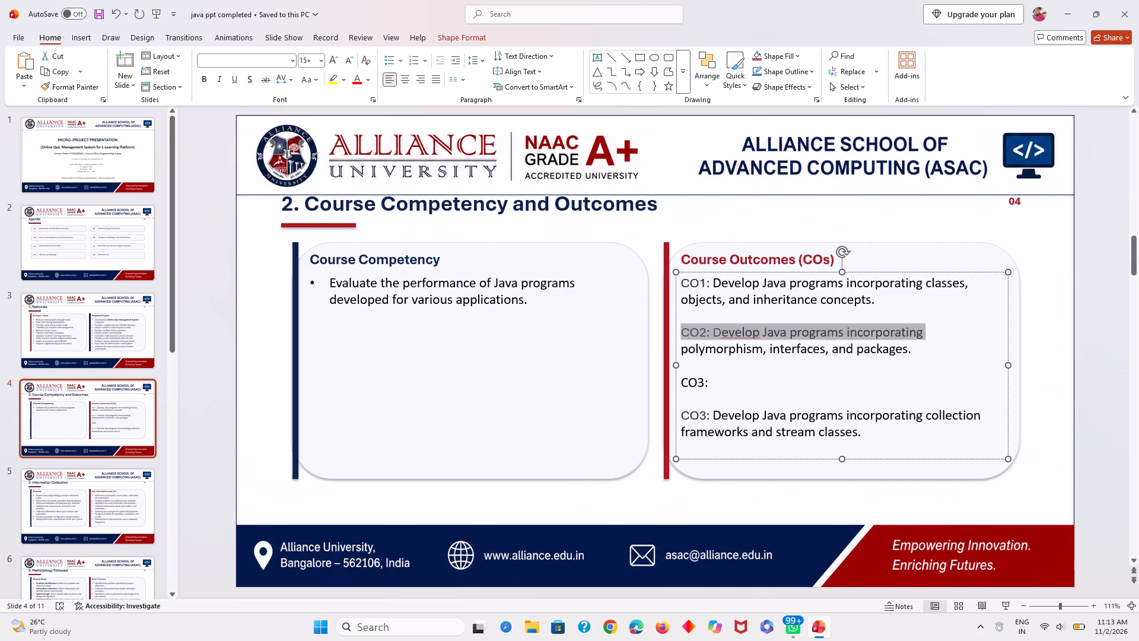
drag(880, 328, 917, 345)
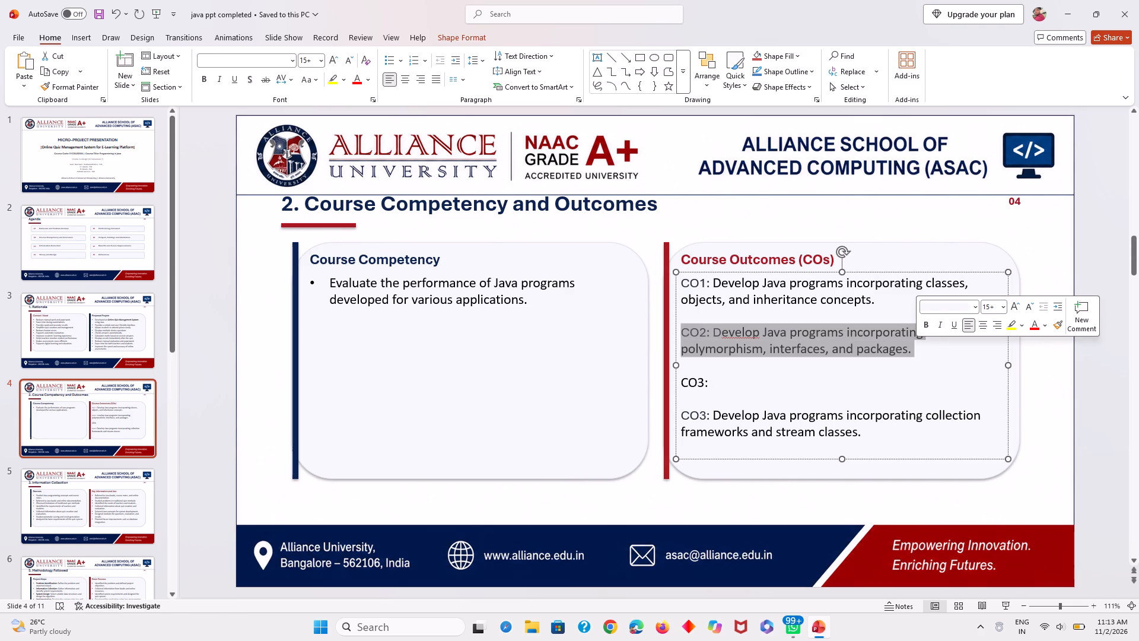
click(679, 377)
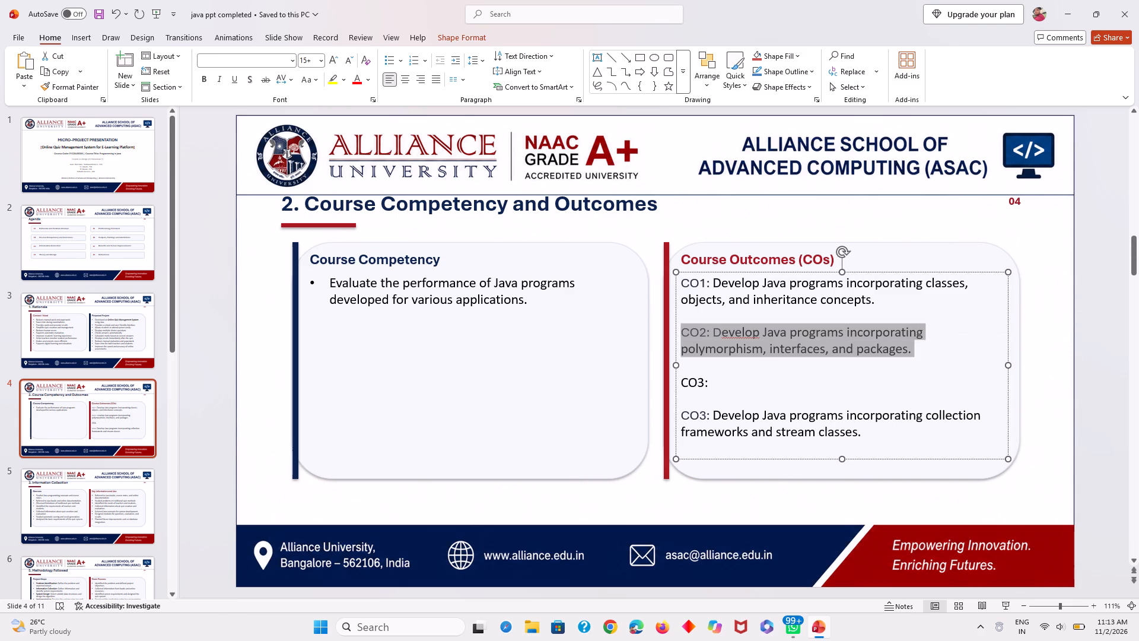
drag(736, 380, 674, 379)
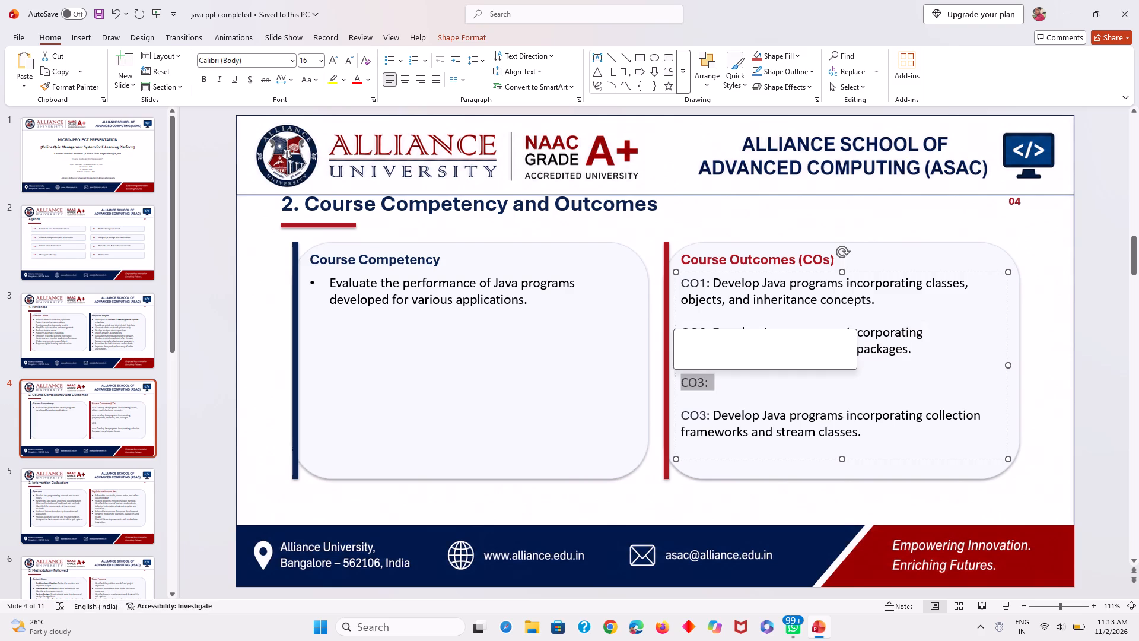
click(730, 344)
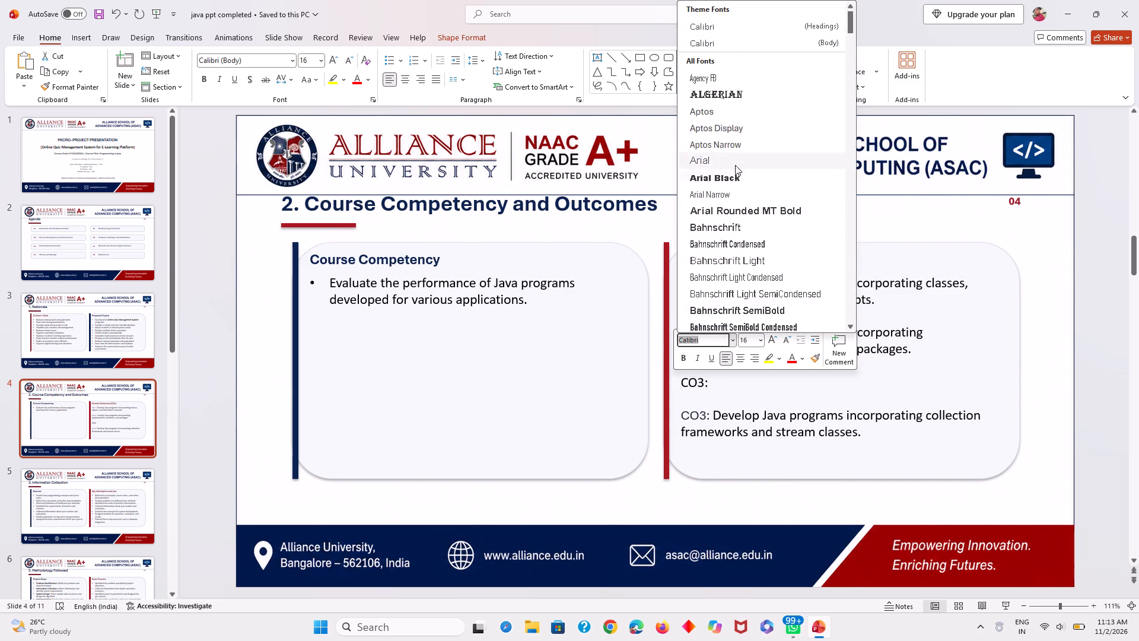
scroll(739, 209, down, 4)
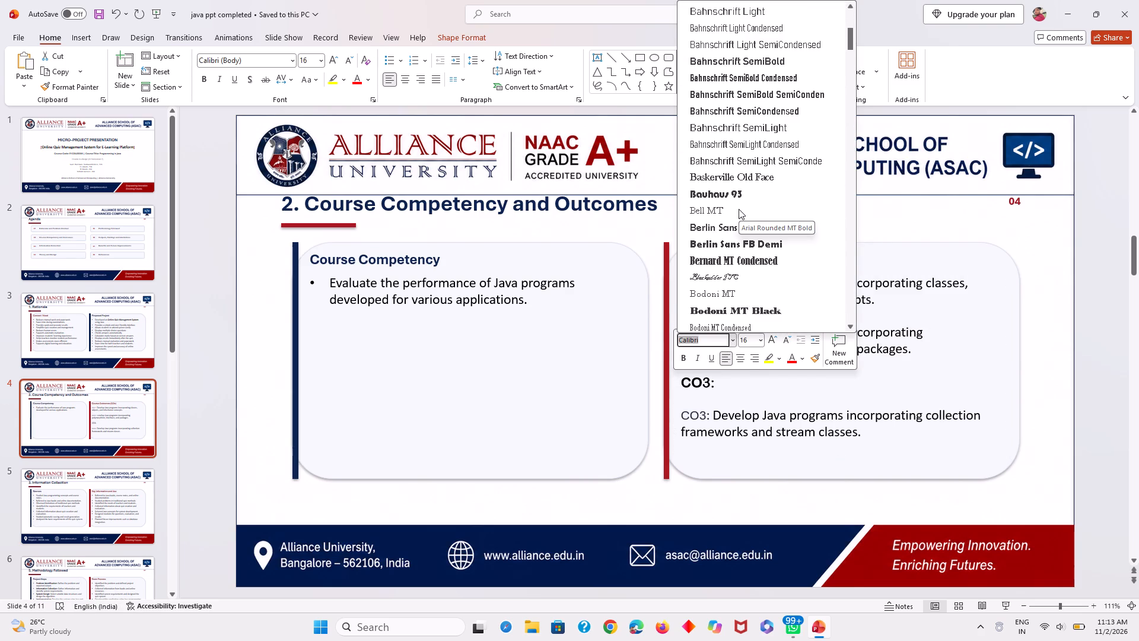
scroll(739, 209, down, 5)
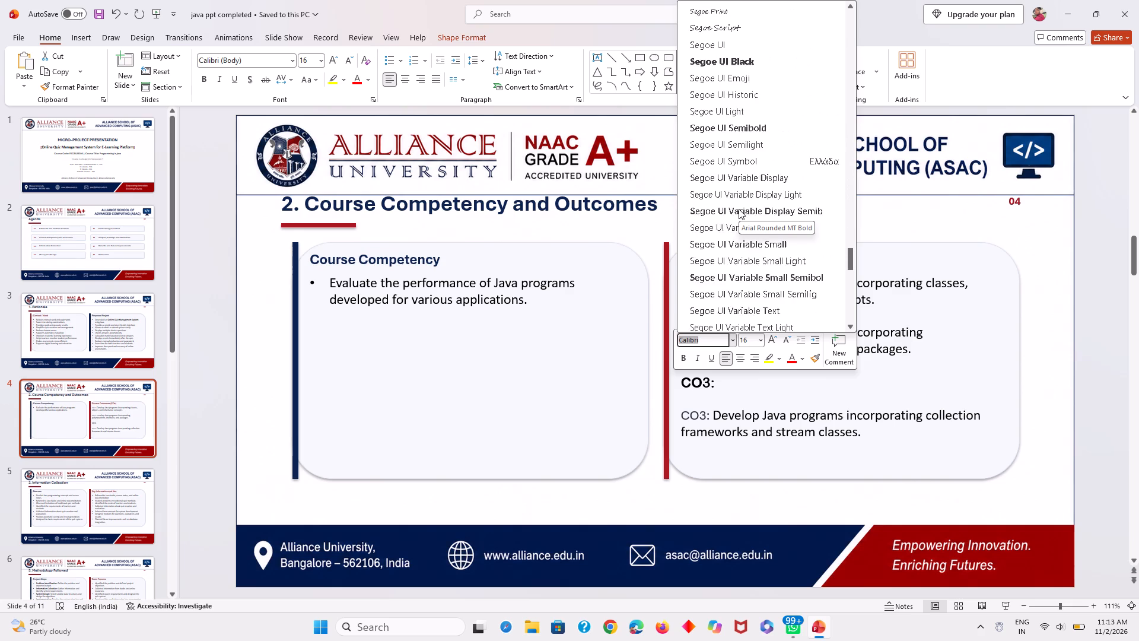
scroll(739, 209, down, 2)
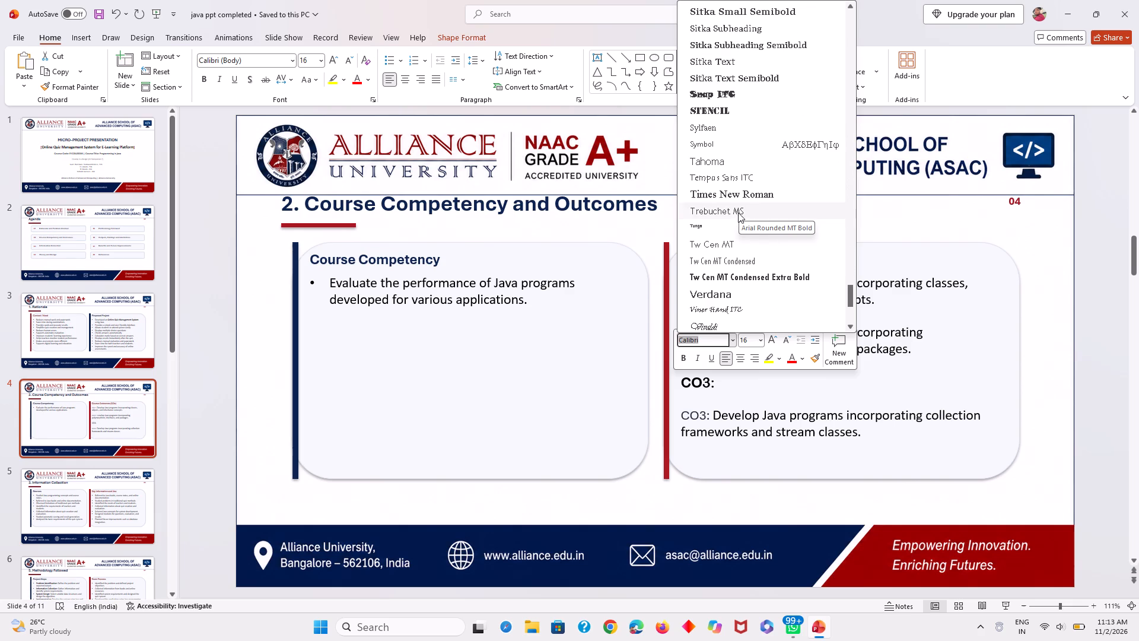
click(733, 196)
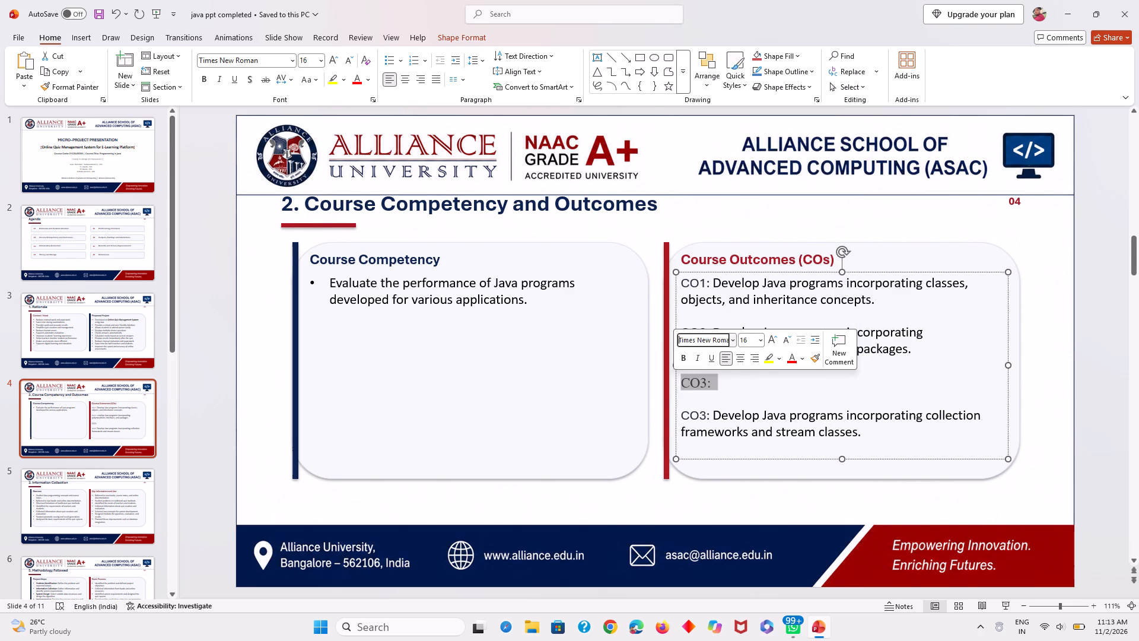
click(1053, 282)
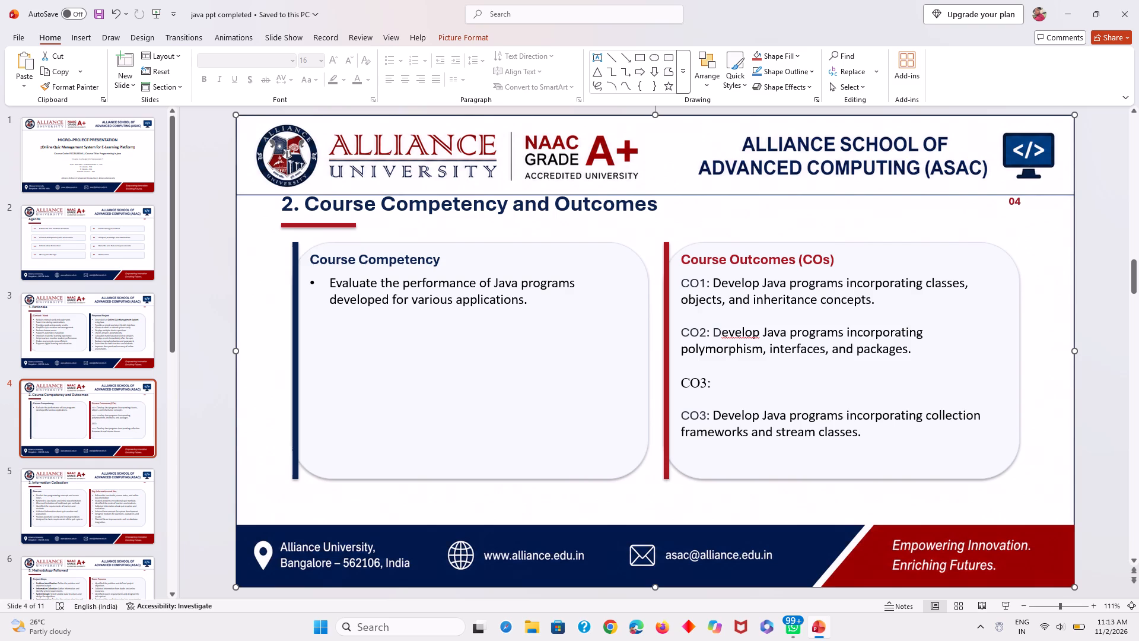
Change the font of the CO1 and CO2 outcome texts to Times New Roman.
drag(682, 283, 896, 348)
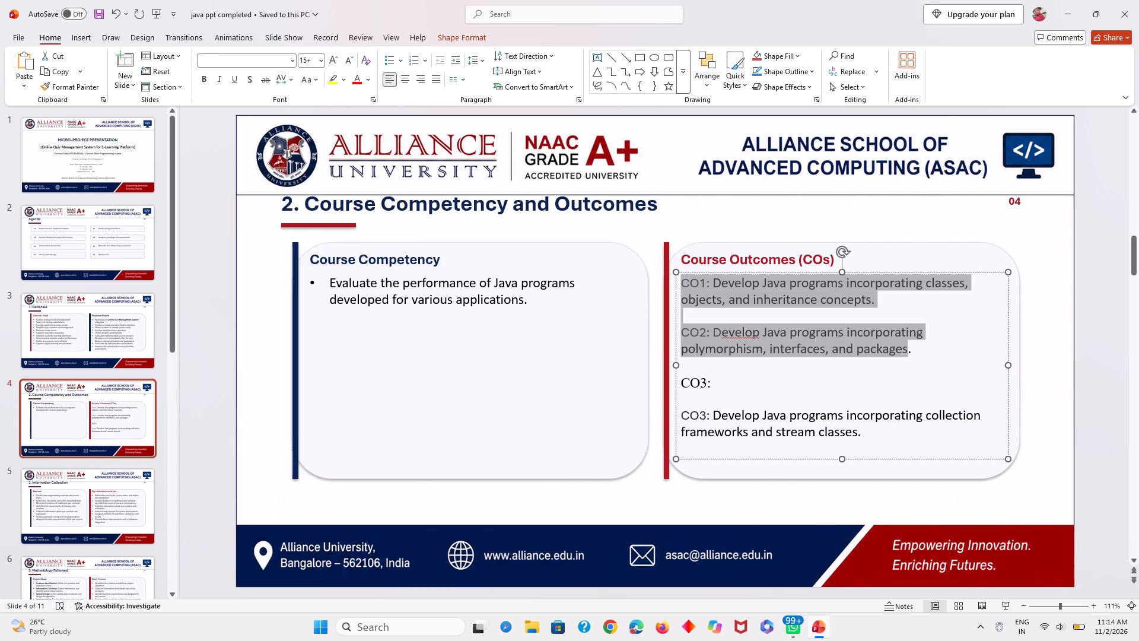
drag(896, 348, 916, 350)
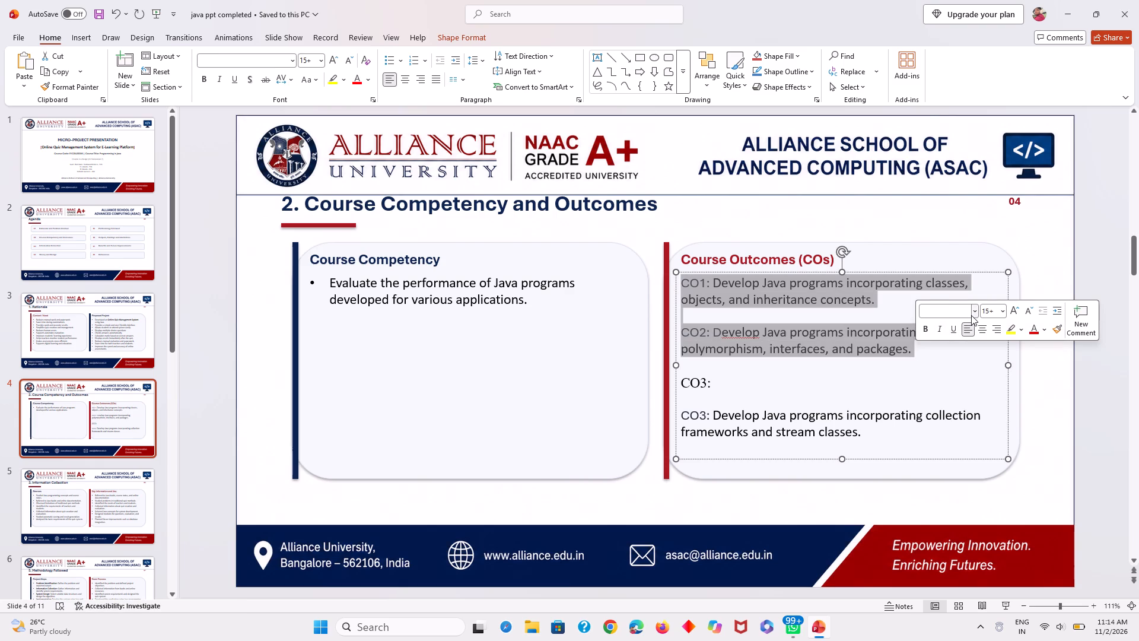
click(971, 315)
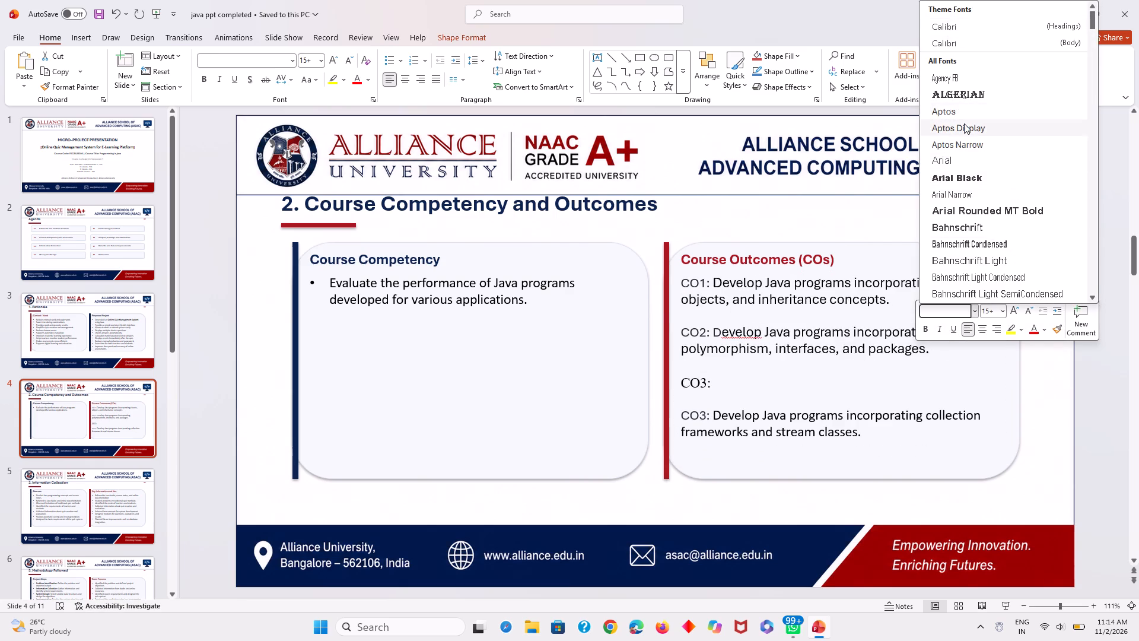
scroll(964, 123, down, 12)
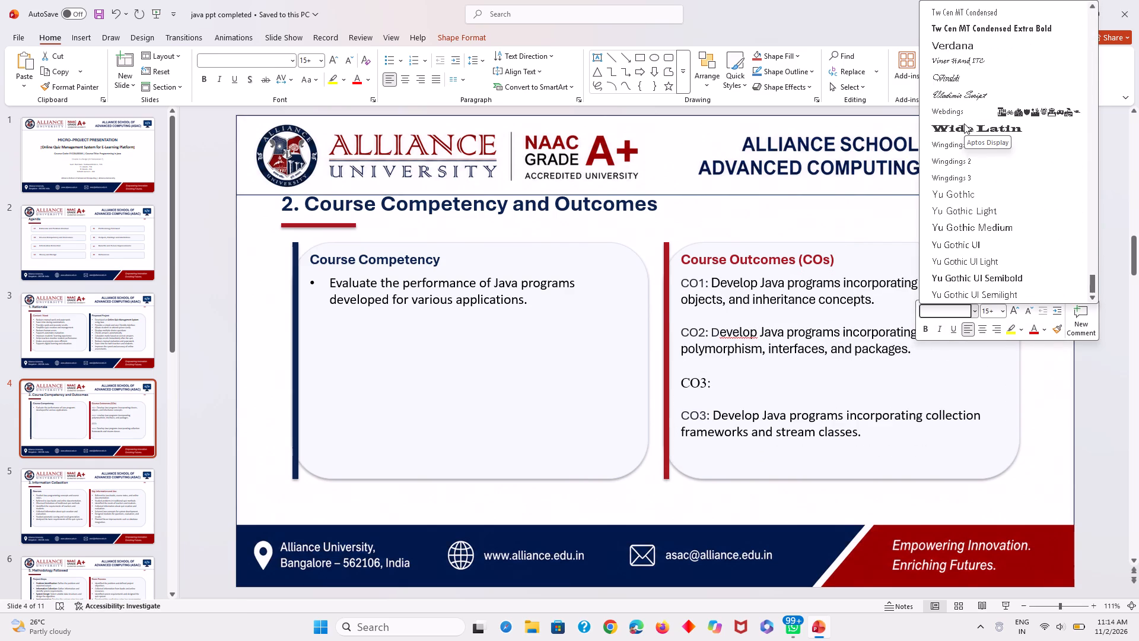
scroll(964, 123, up, 1)
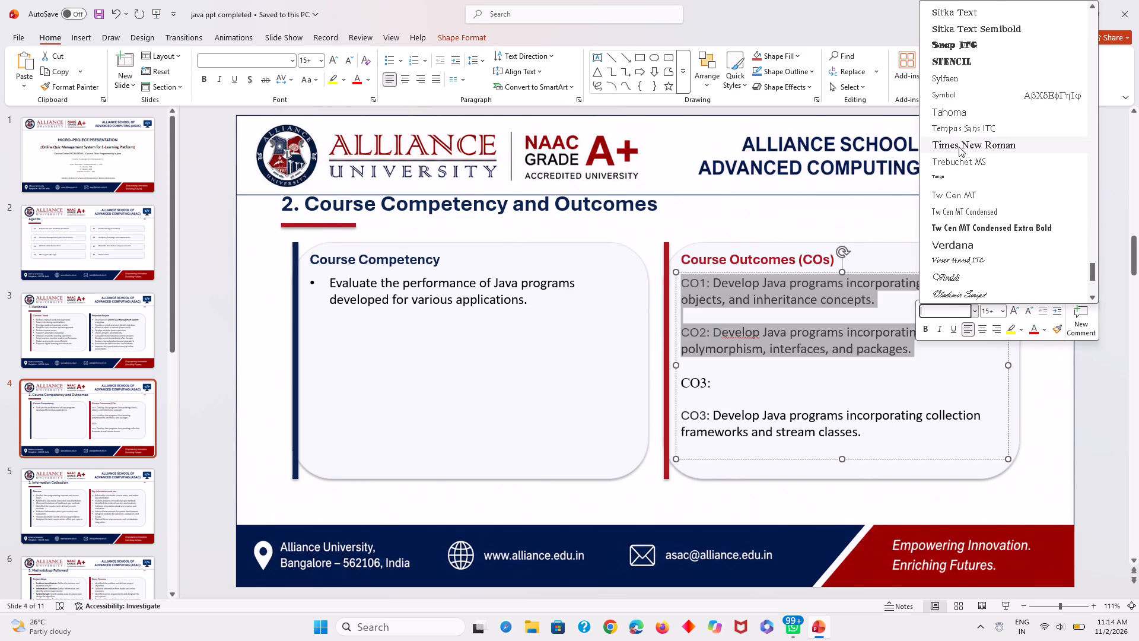
click(959, 147)
click(1066, 361)
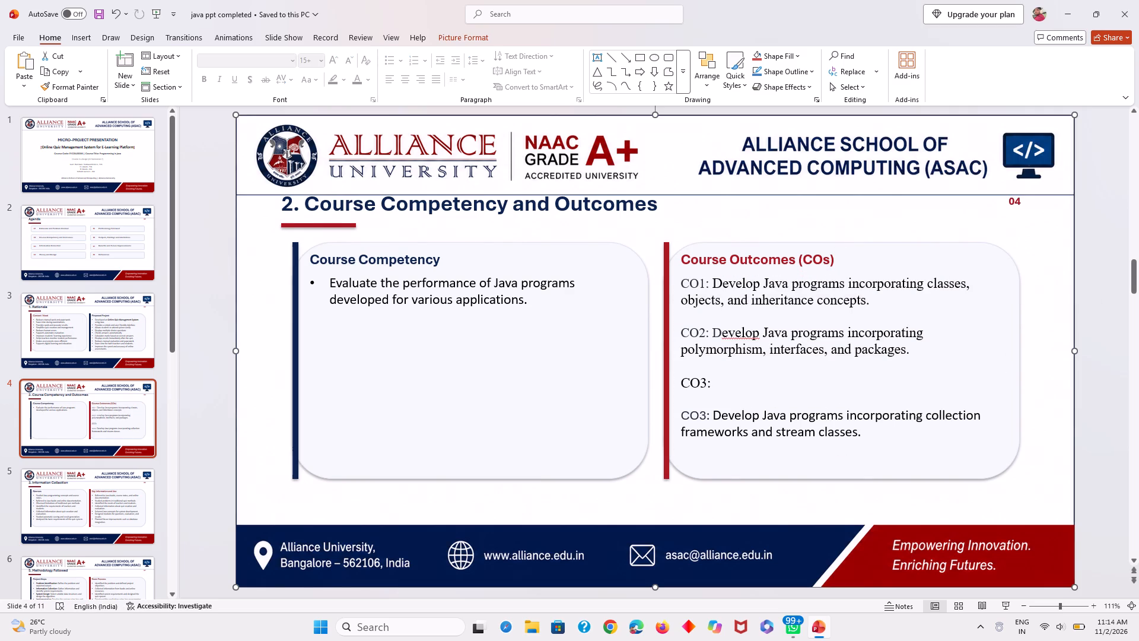
Change the font of the last outcome, about collection frameworks and stream classes, to Times New Roman.
drag(682, 411, 843, 440)
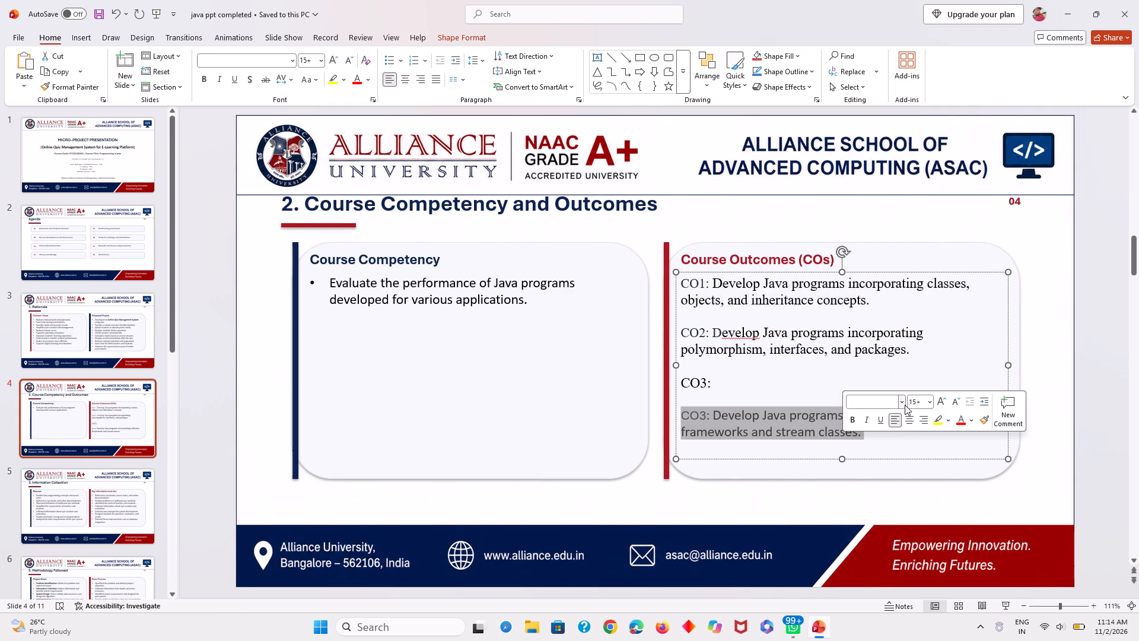
click(905, 405)
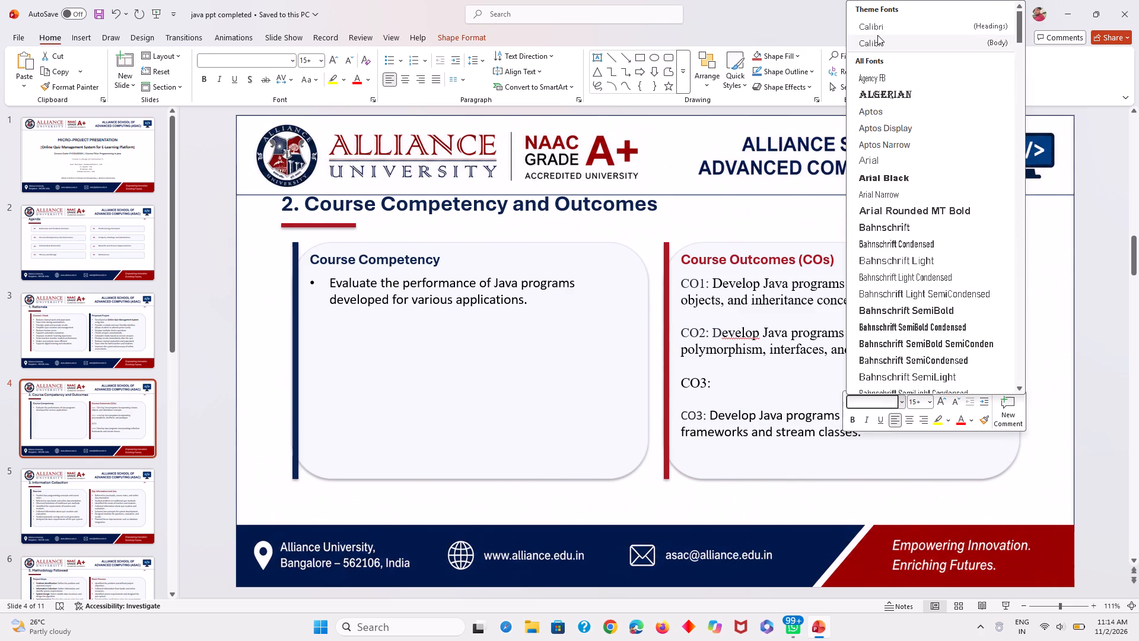
scroll(877, 35, up, 1)
scroll(905, 93, down, 5)
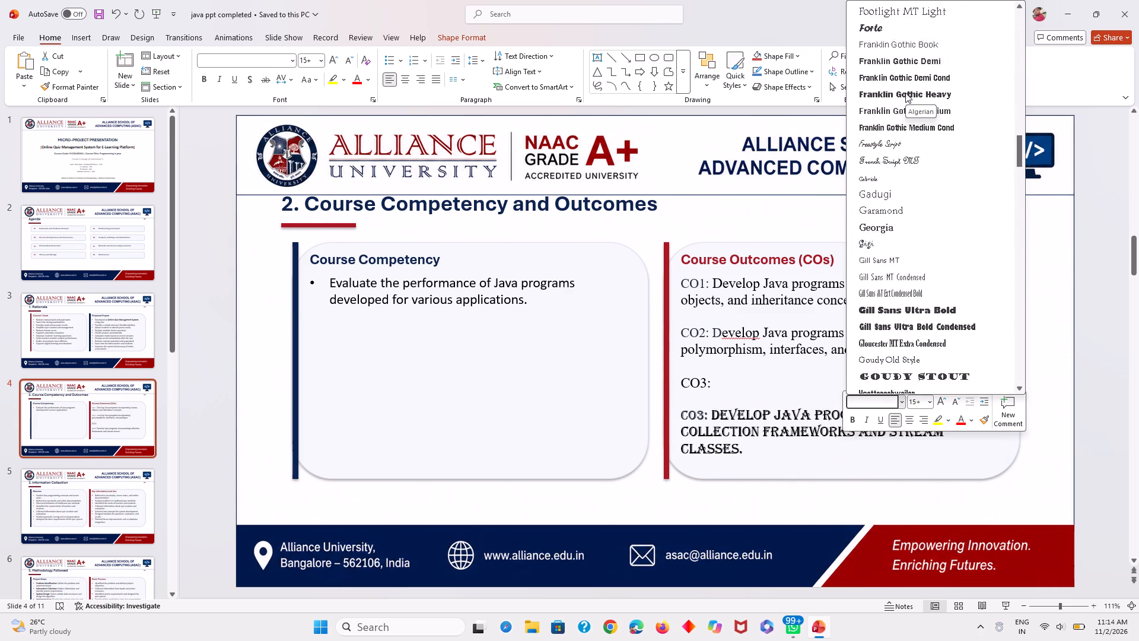
scroll(905, 93, down, 4)
scroll(905, 93, up, 1)
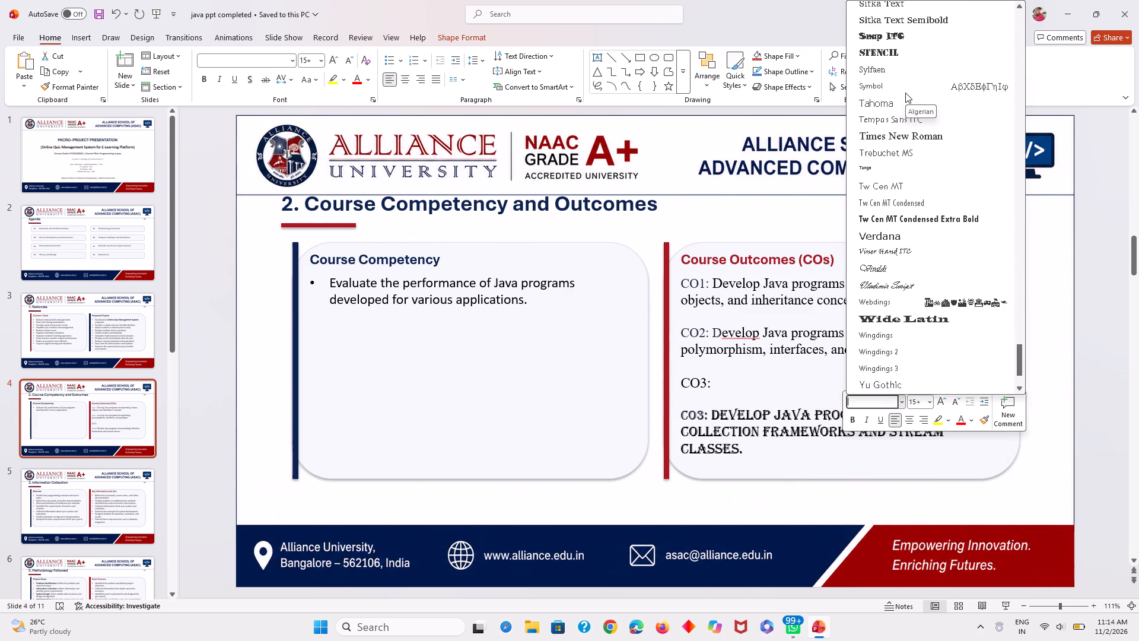
scroll(905, 93, up, 1)
click(908, 135)
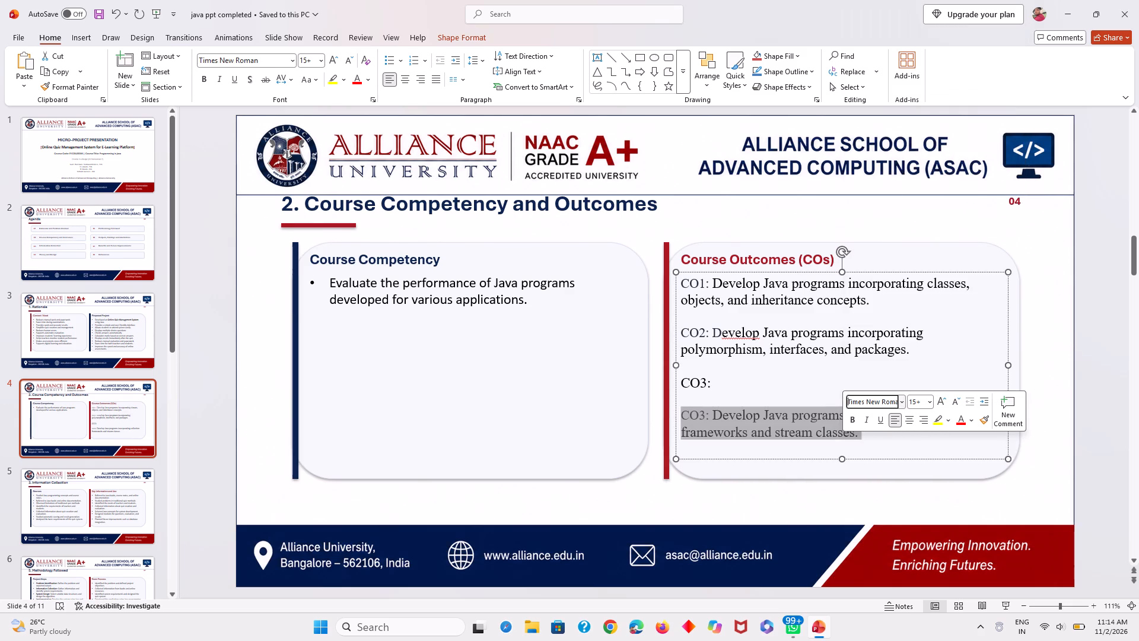
click(1097, 290)
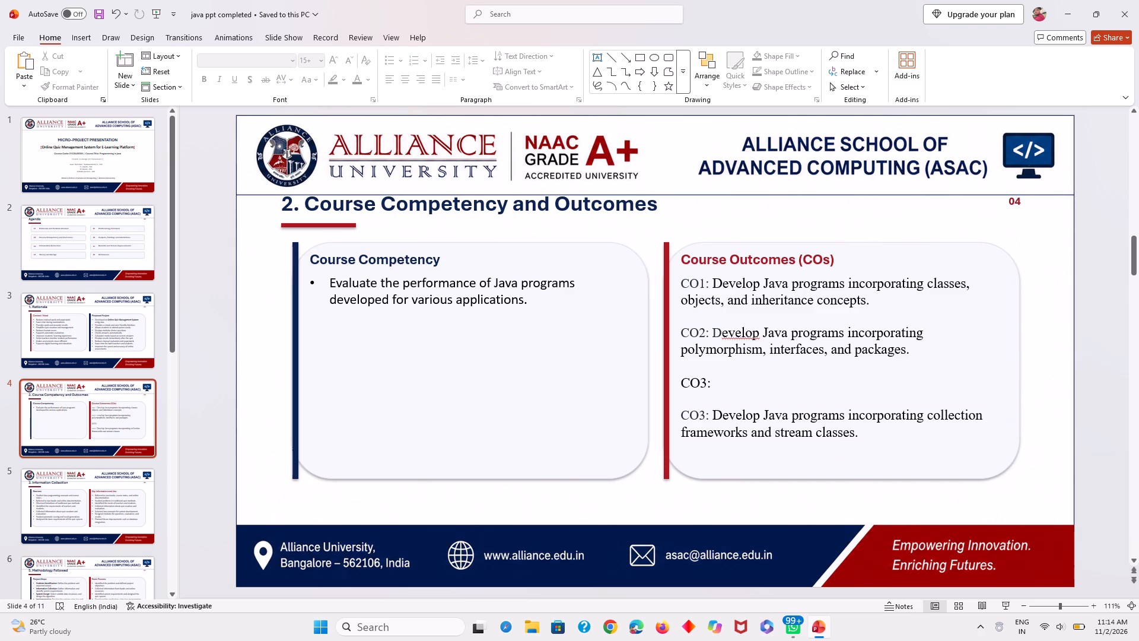
Apply the Calibri (Body) theme font to the bullet text under the Course Competency heading.
drag(324, 284, 537, 306)
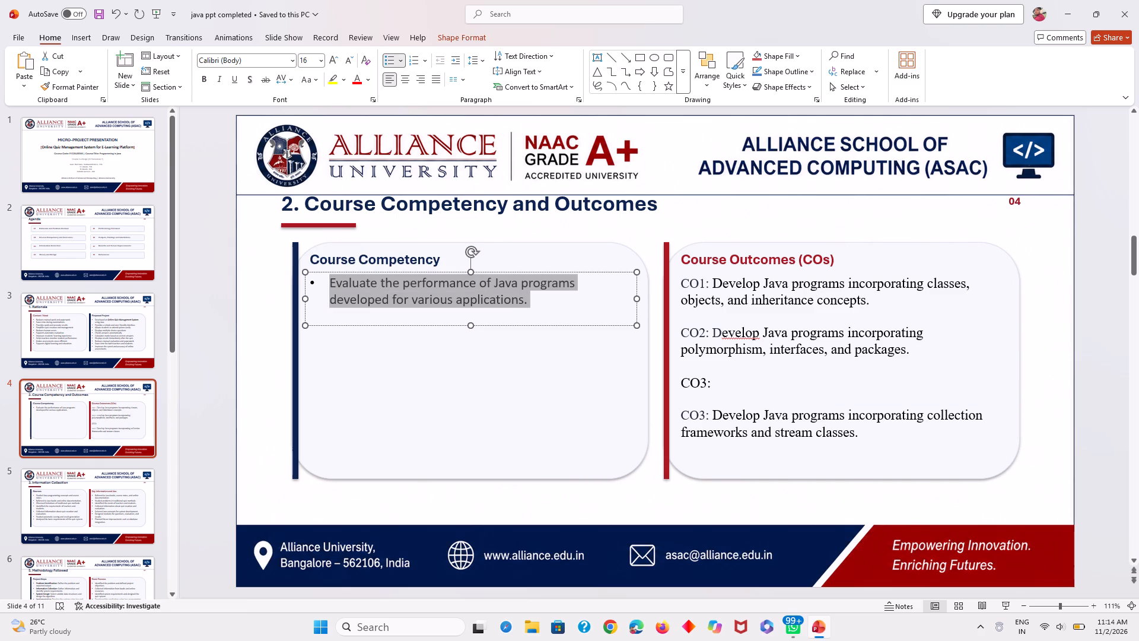
drag(537, 306, 537, 306)
click(595, 270)
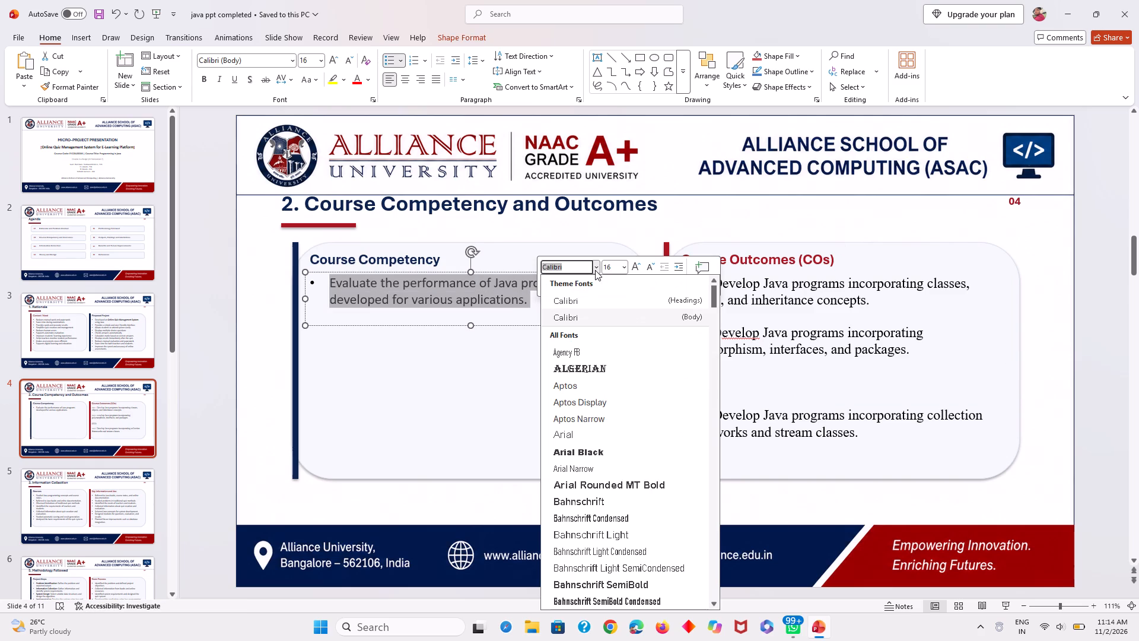
click(588, 317)
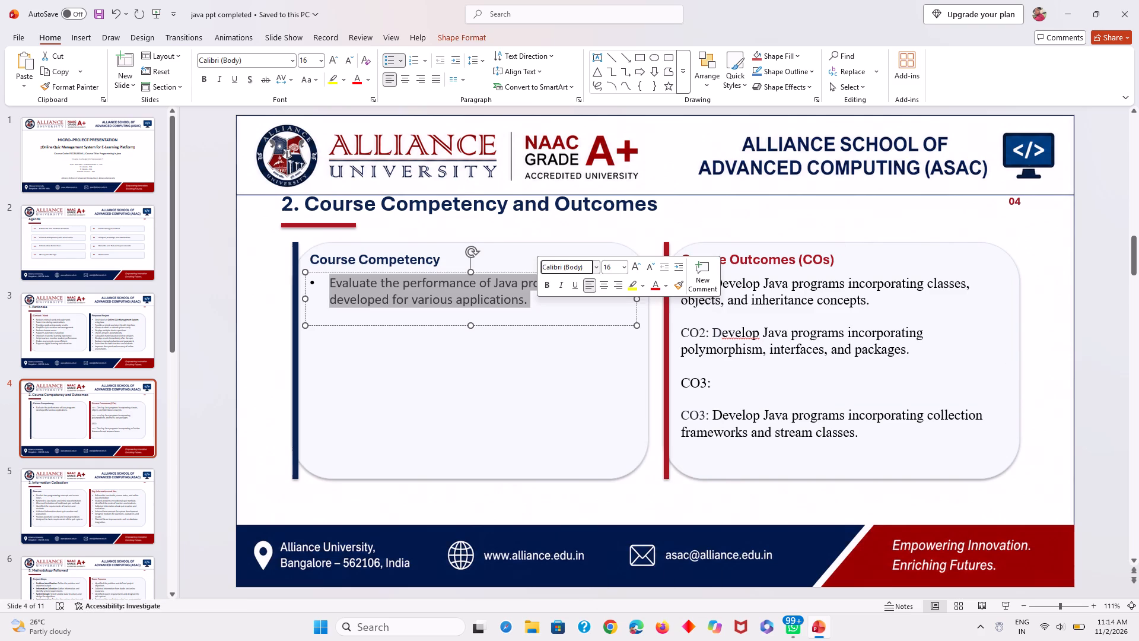
Apply the Calibri (Body) theme font to all the outcome texts under the Course Outcomes (COs) heading.
click(700, 318)
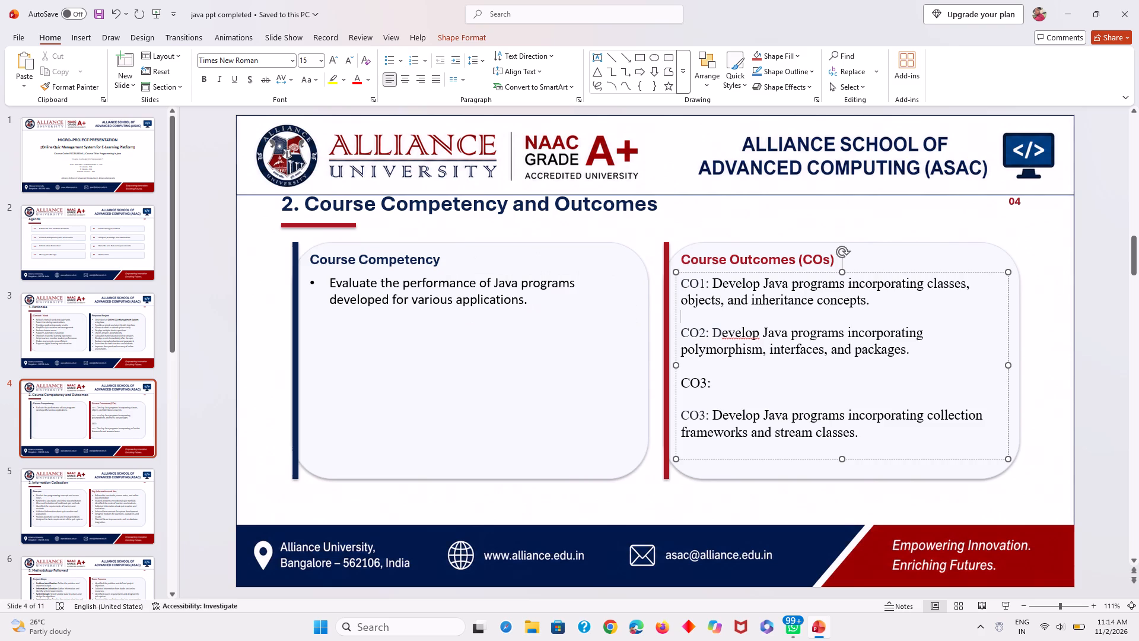
drag(680, 282, 861, 438)
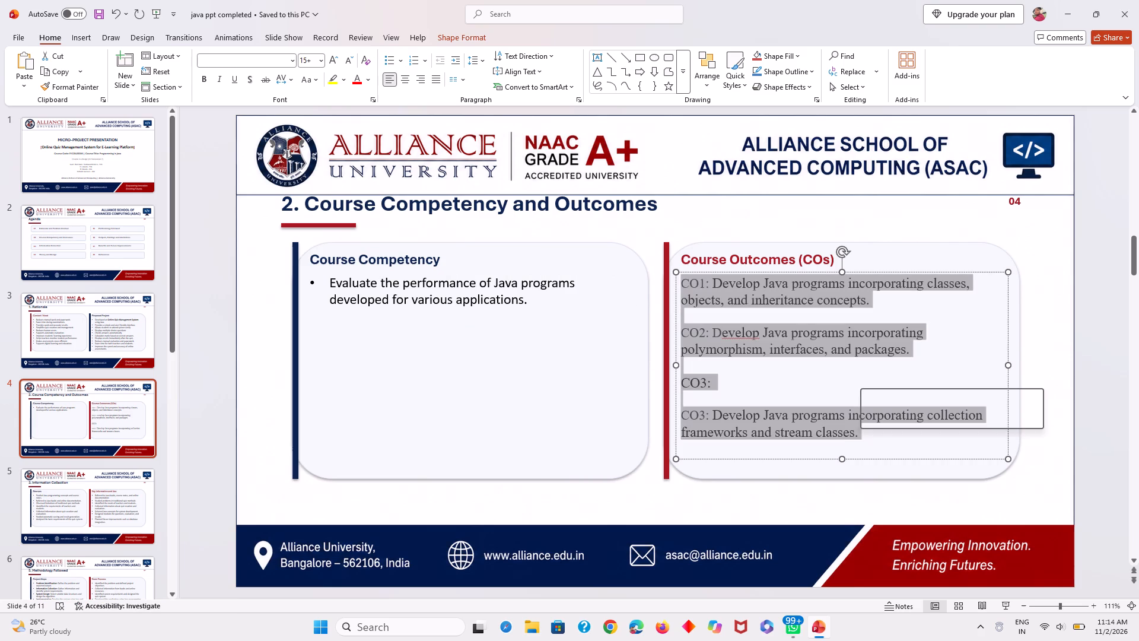
click(916, 402)
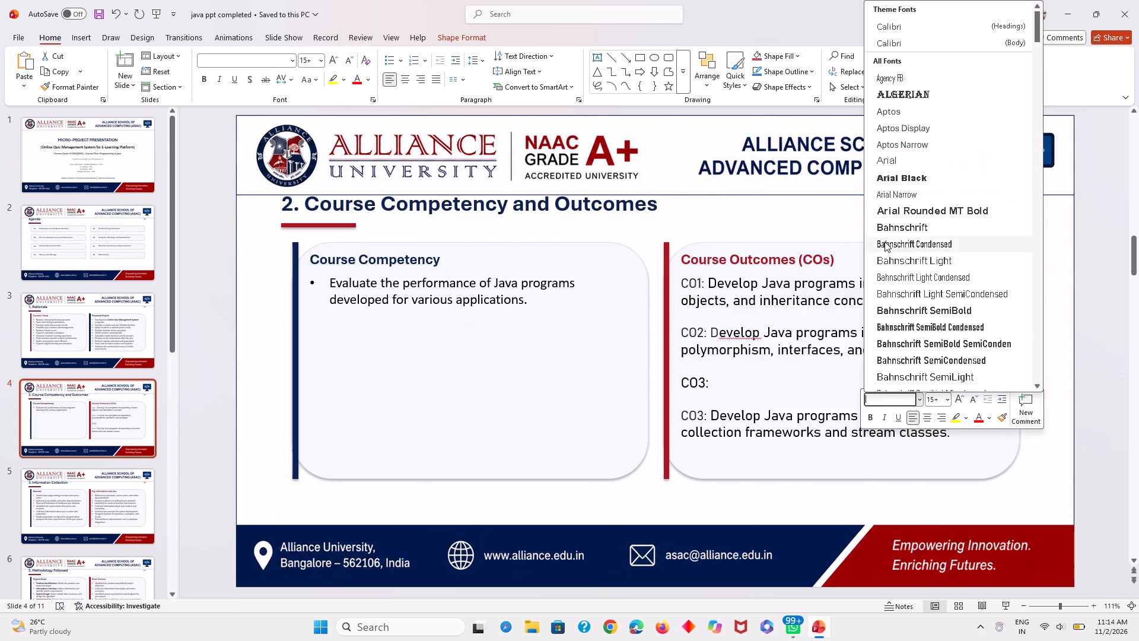
click(899, 47)
click(1103, 292)
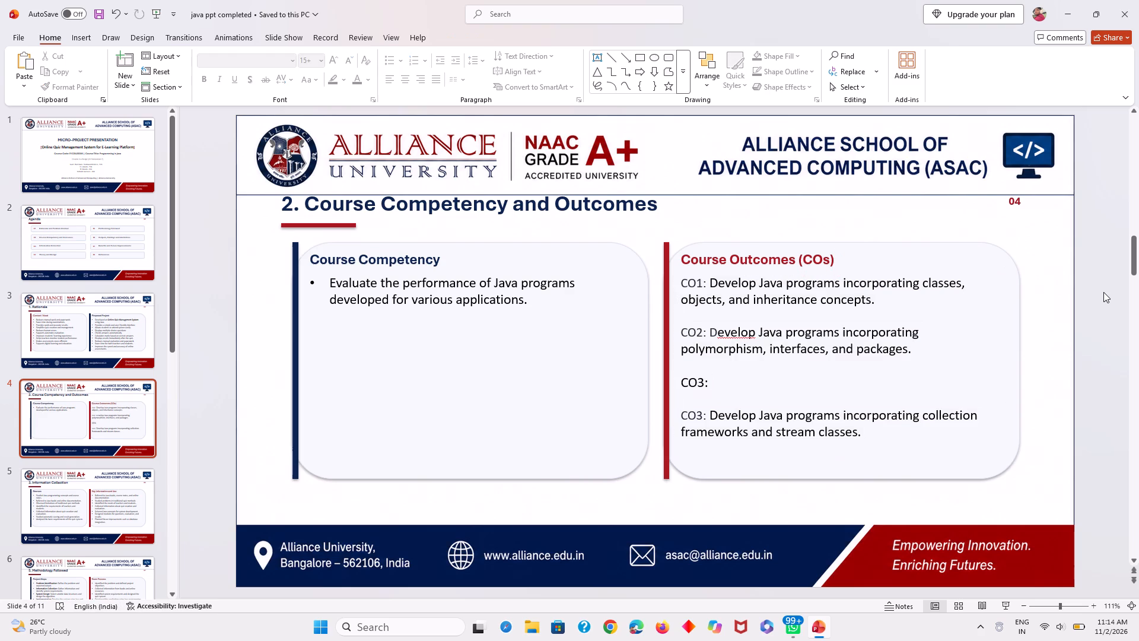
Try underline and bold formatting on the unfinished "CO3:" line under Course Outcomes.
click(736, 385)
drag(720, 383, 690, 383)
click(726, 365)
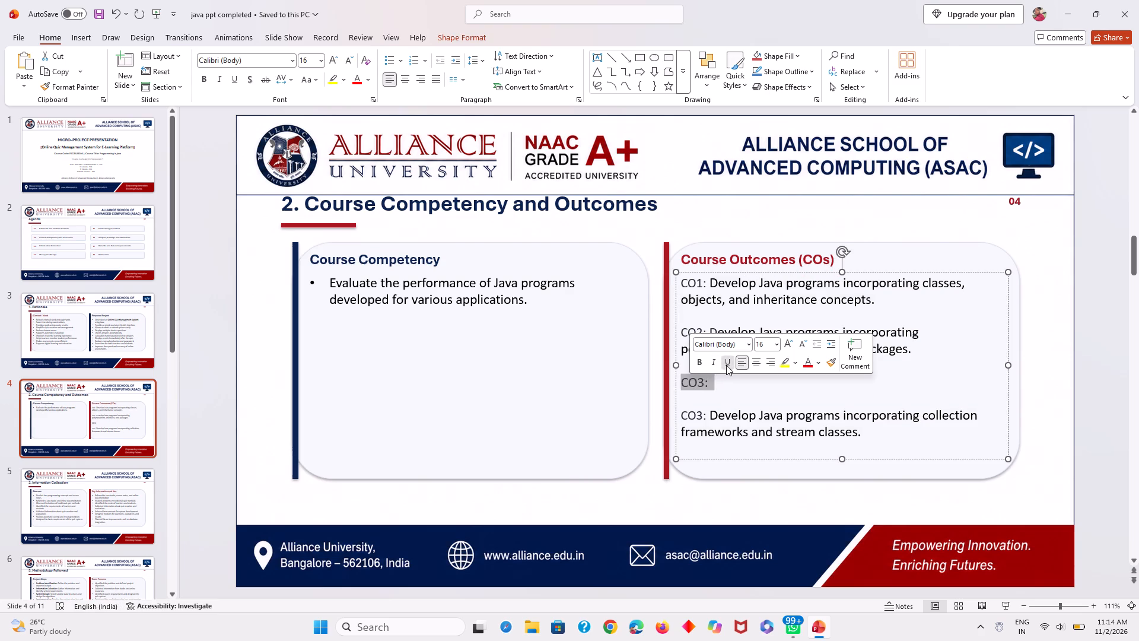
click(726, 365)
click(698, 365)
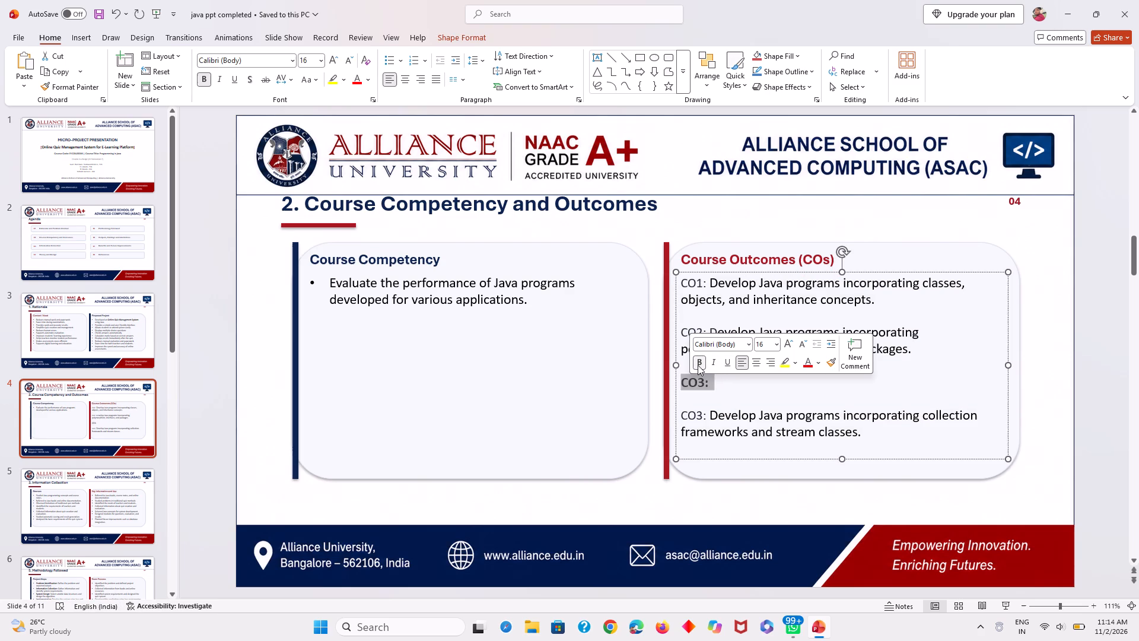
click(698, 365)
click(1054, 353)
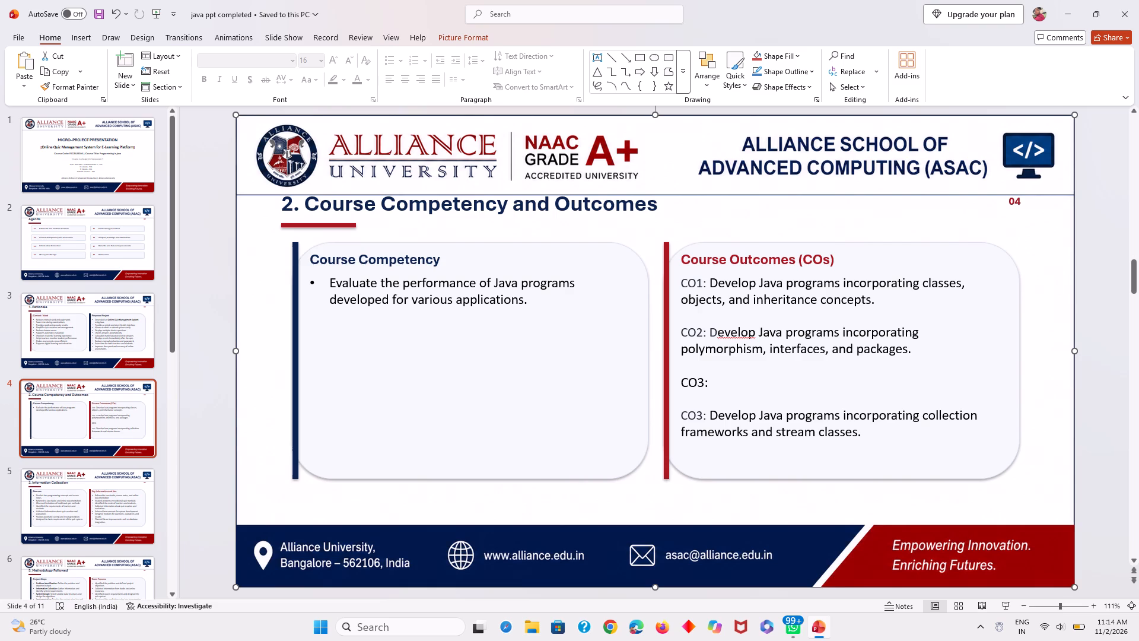
Complete the empty "CO3:" line with the text "Create Java programs incorporating exception handling and mulotithreading.".
click(753, 390)
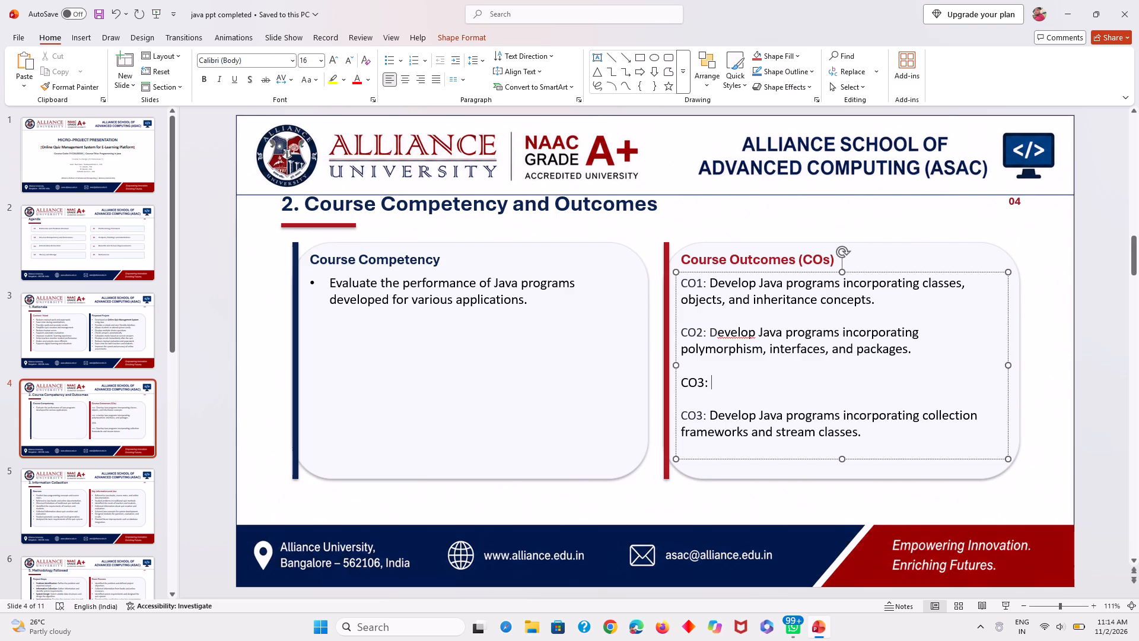
text(Create)
key(space)
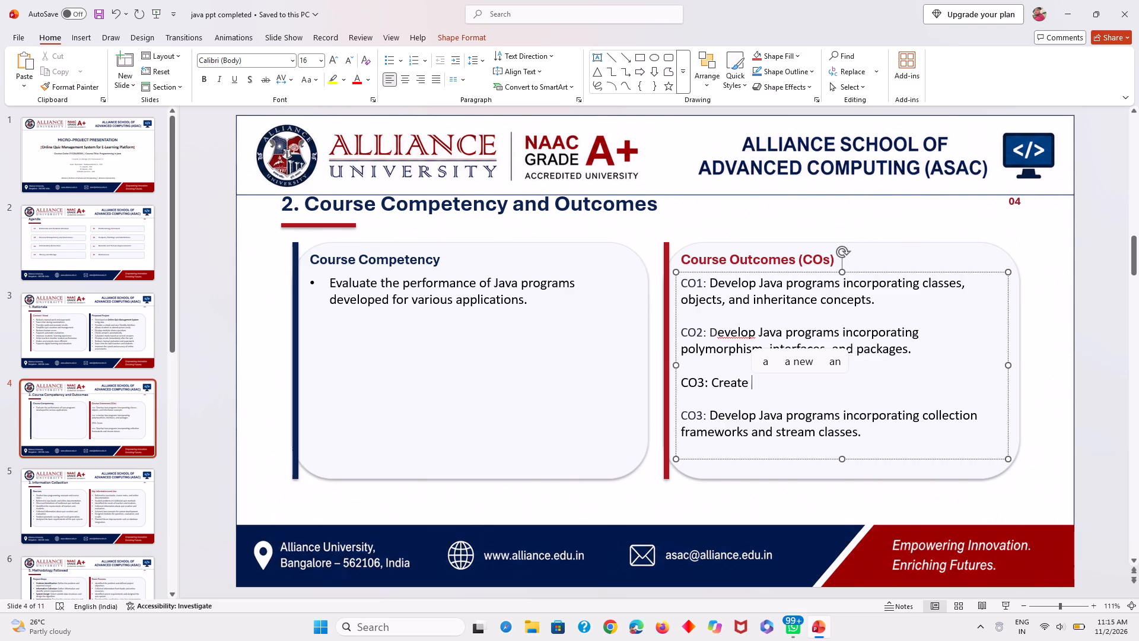
text(Java)
key(space)
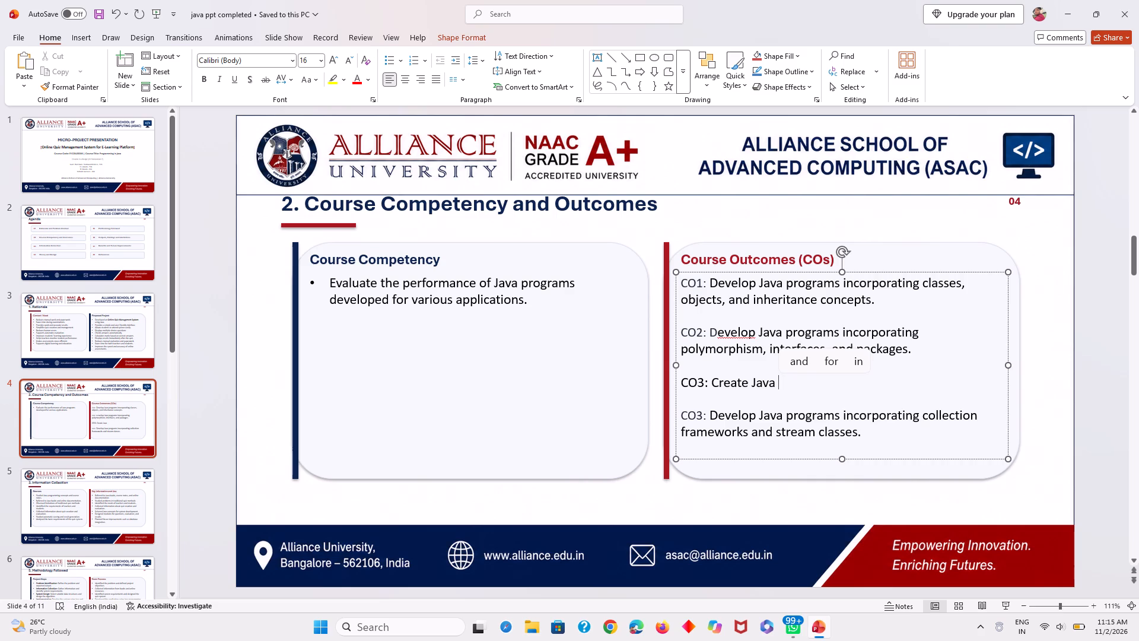
text(programs)
key(space)
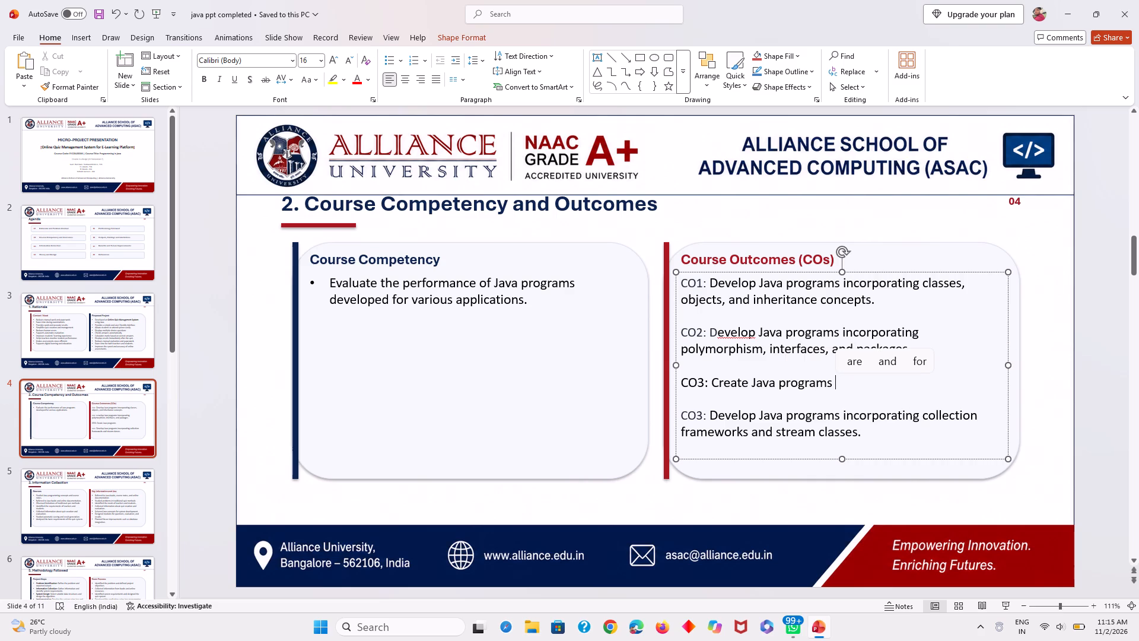
text(incorporating)
key(space)
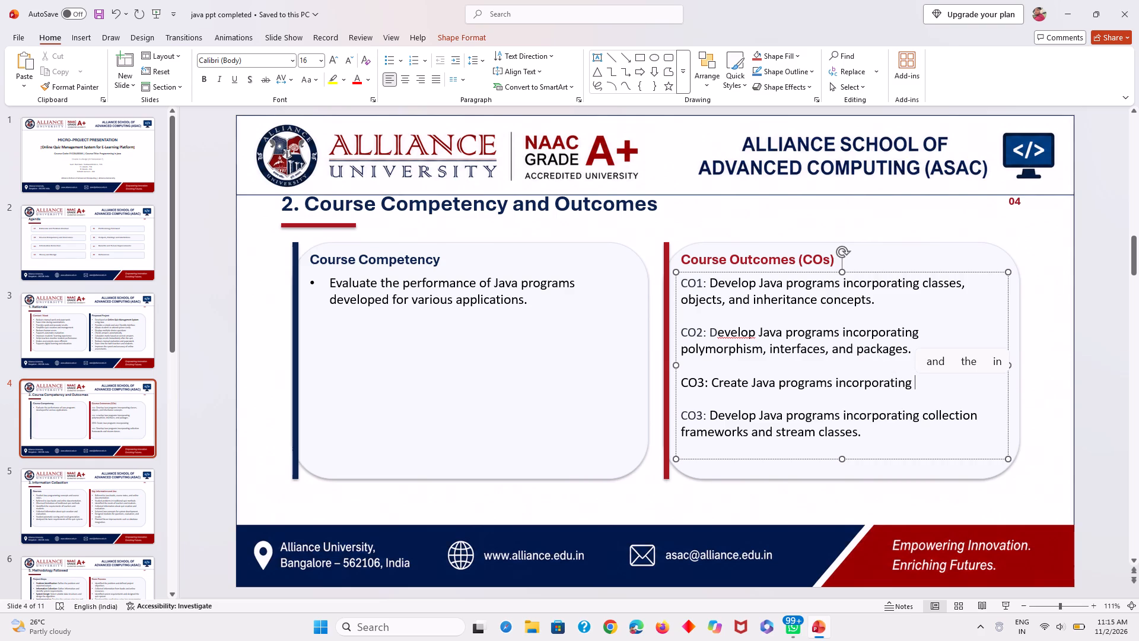
text(exceptiion)
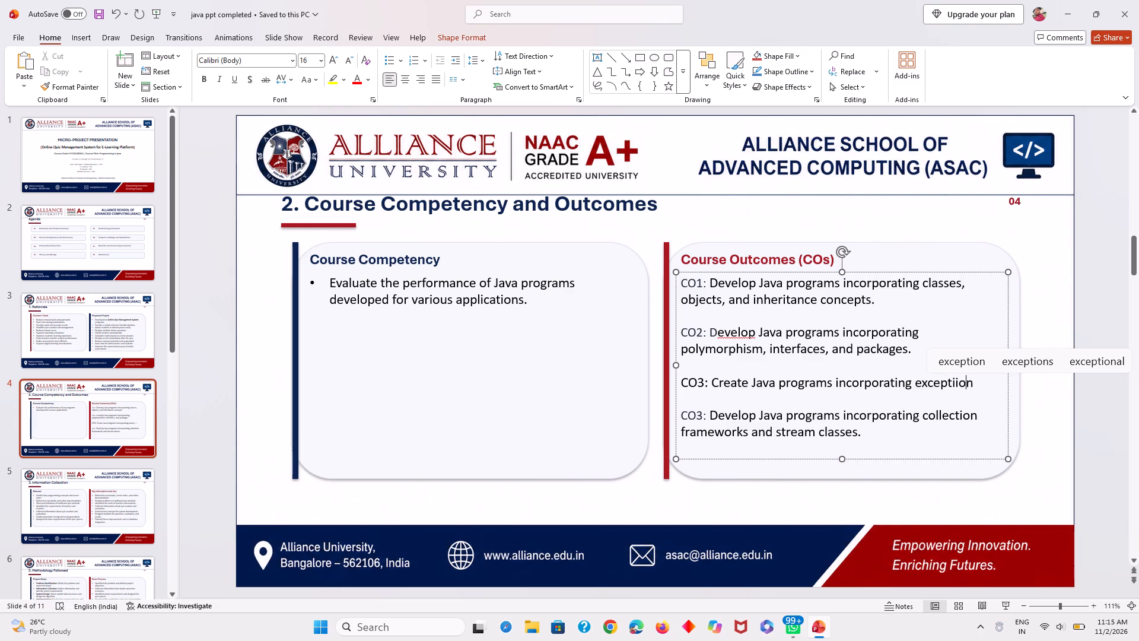
key(space)
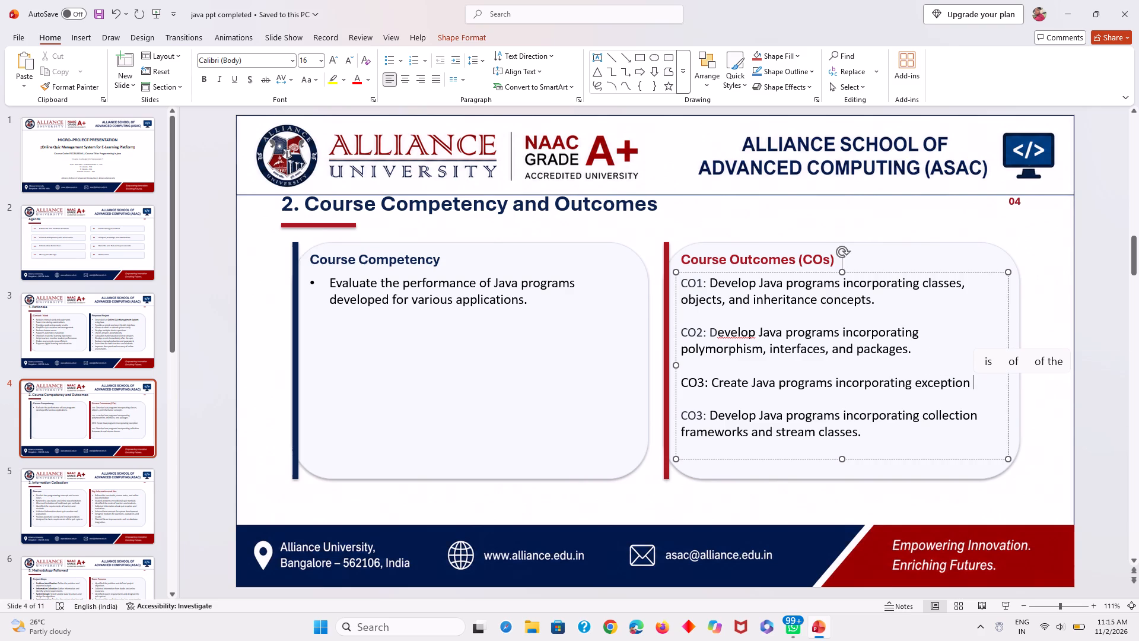
text(handling)
key(space)
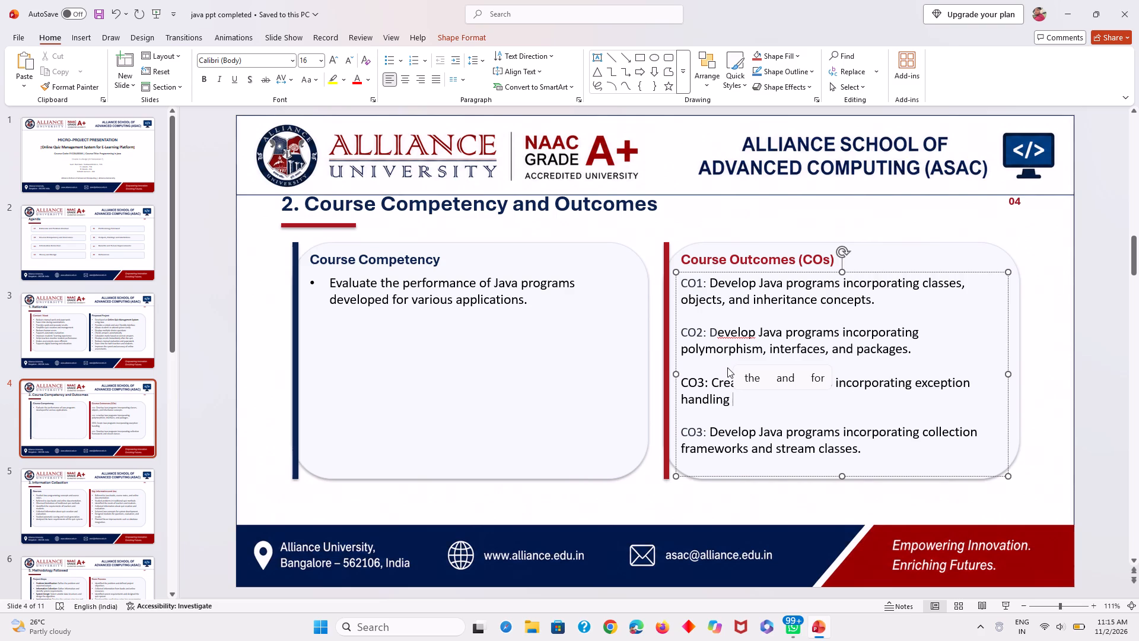
text(and)
key(space)
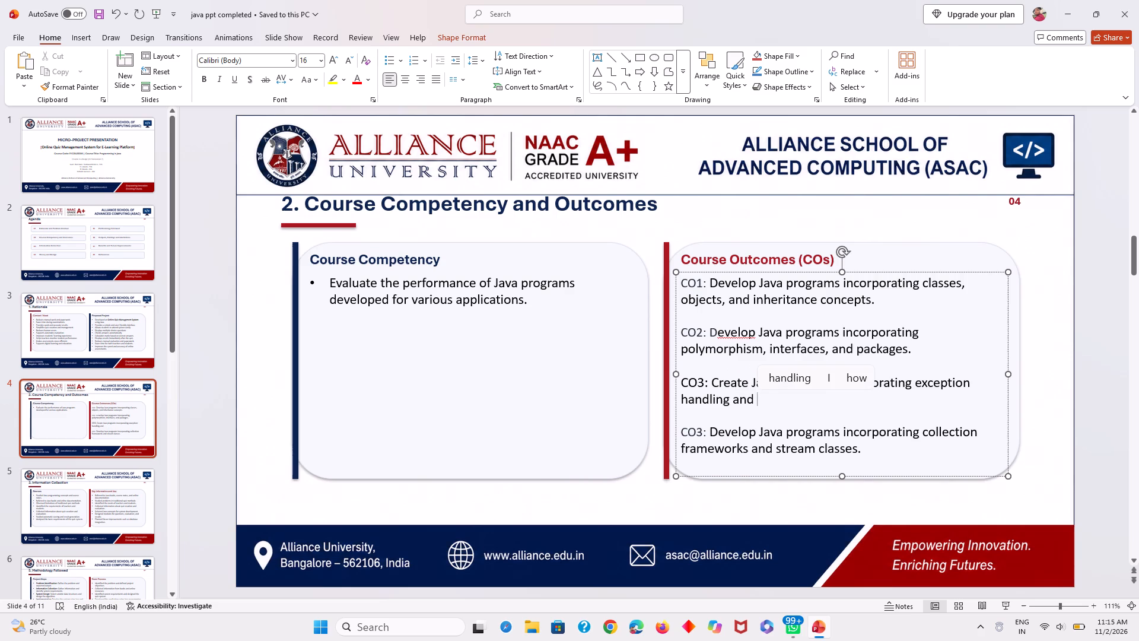
text(muloti)
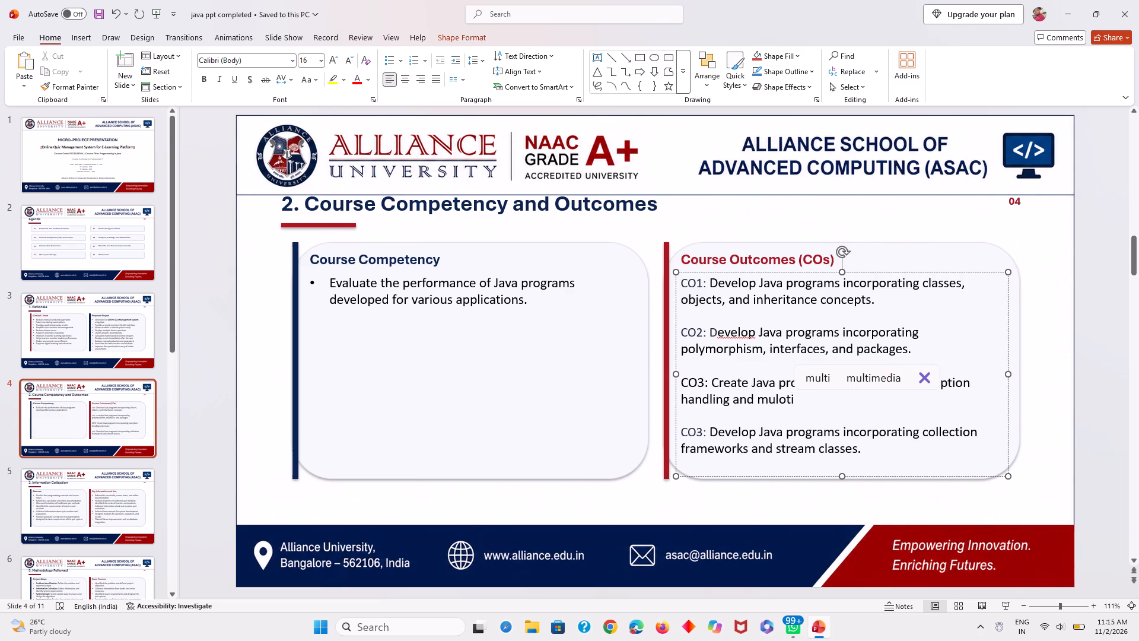
text(threading)
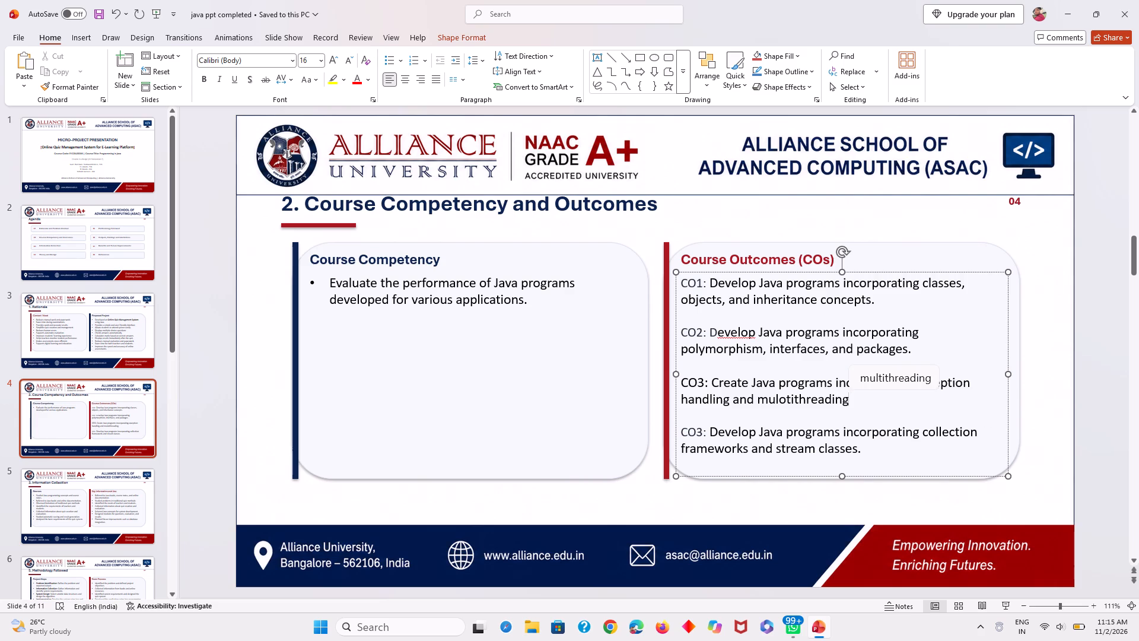
key(shift+greater)
key(BackSpace)
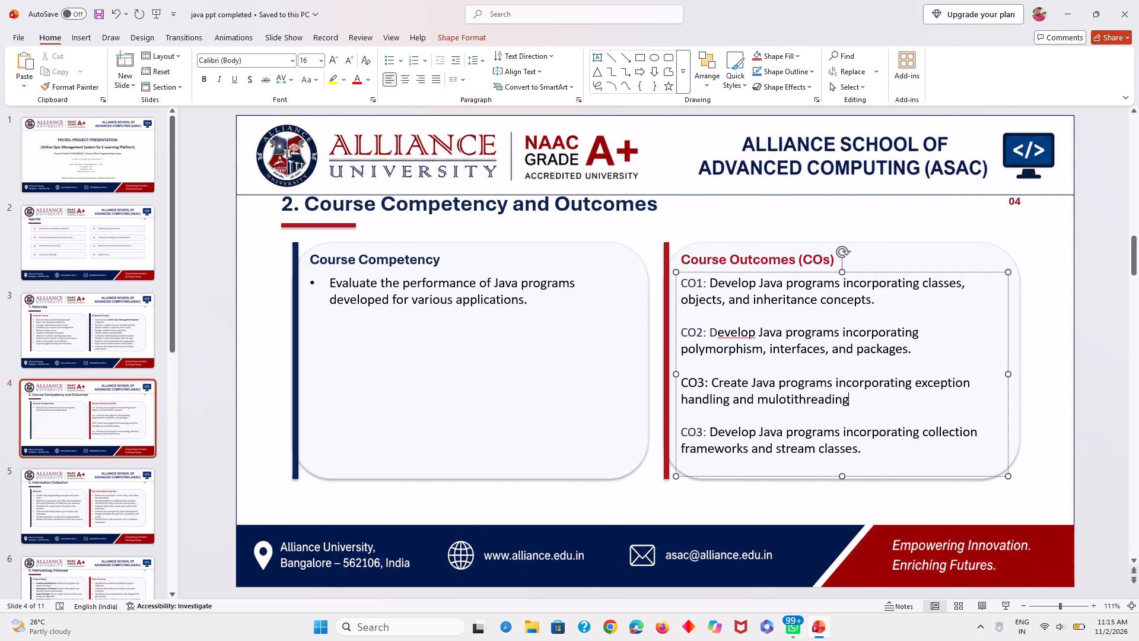
key(period)
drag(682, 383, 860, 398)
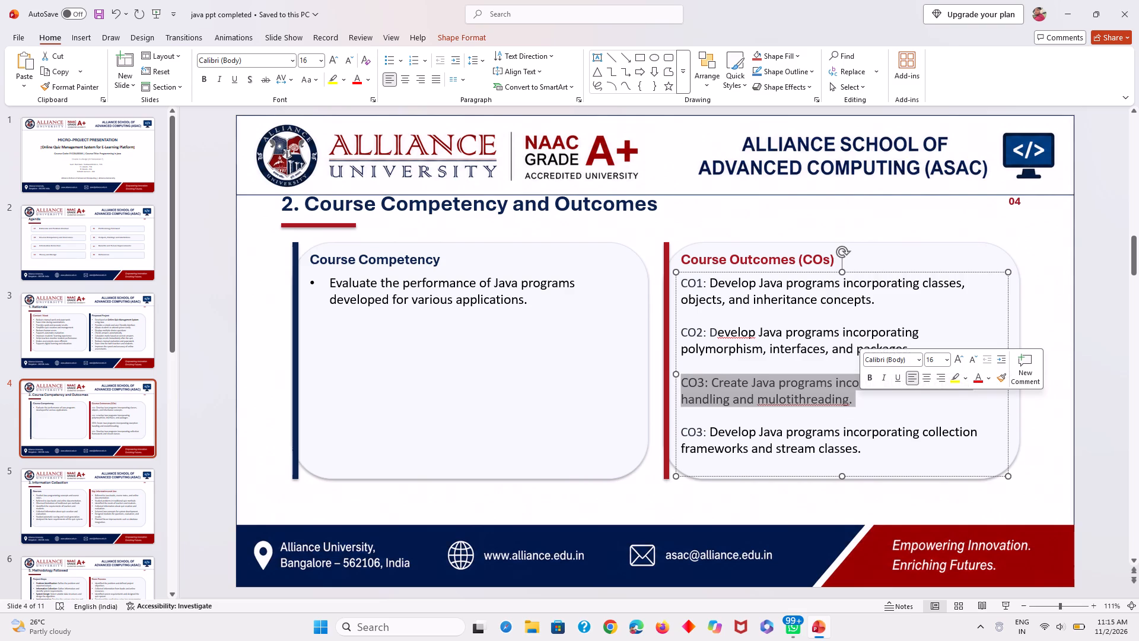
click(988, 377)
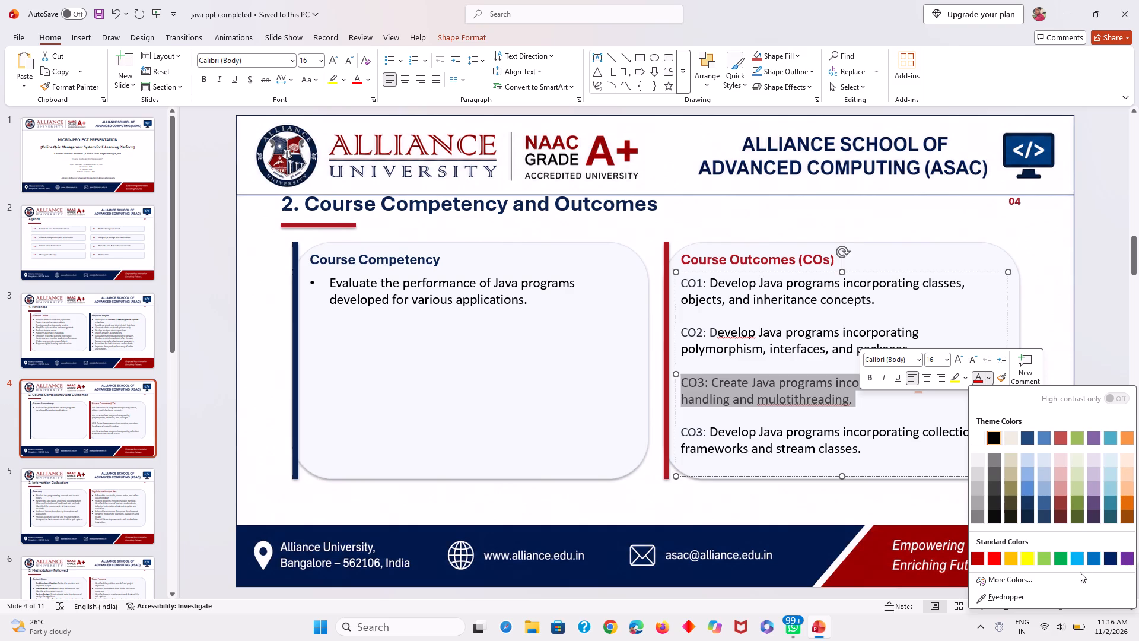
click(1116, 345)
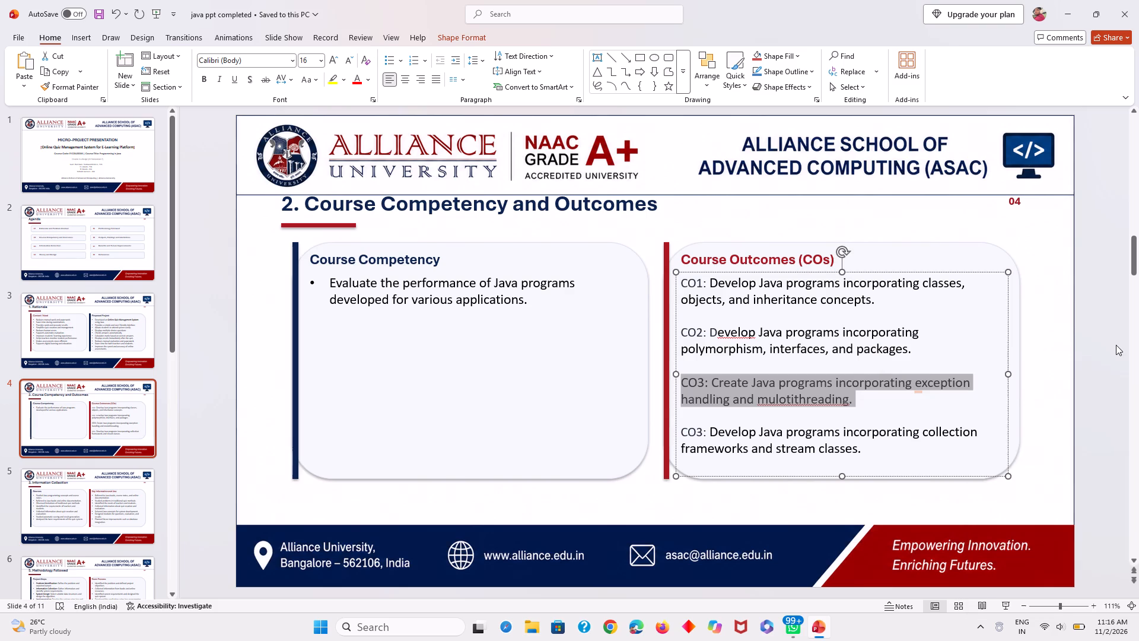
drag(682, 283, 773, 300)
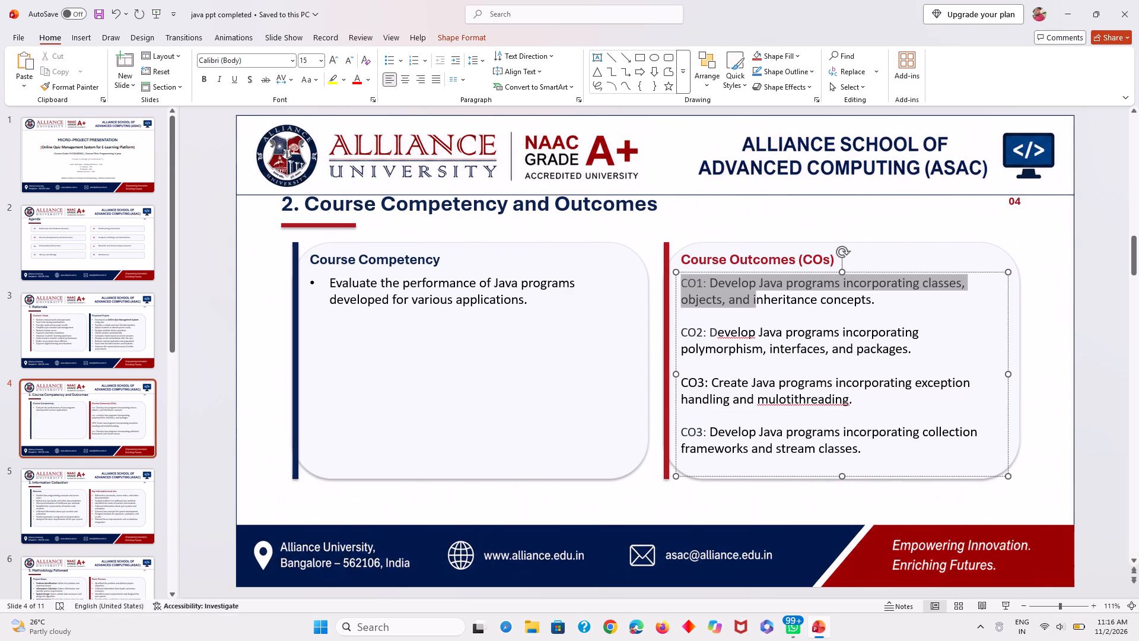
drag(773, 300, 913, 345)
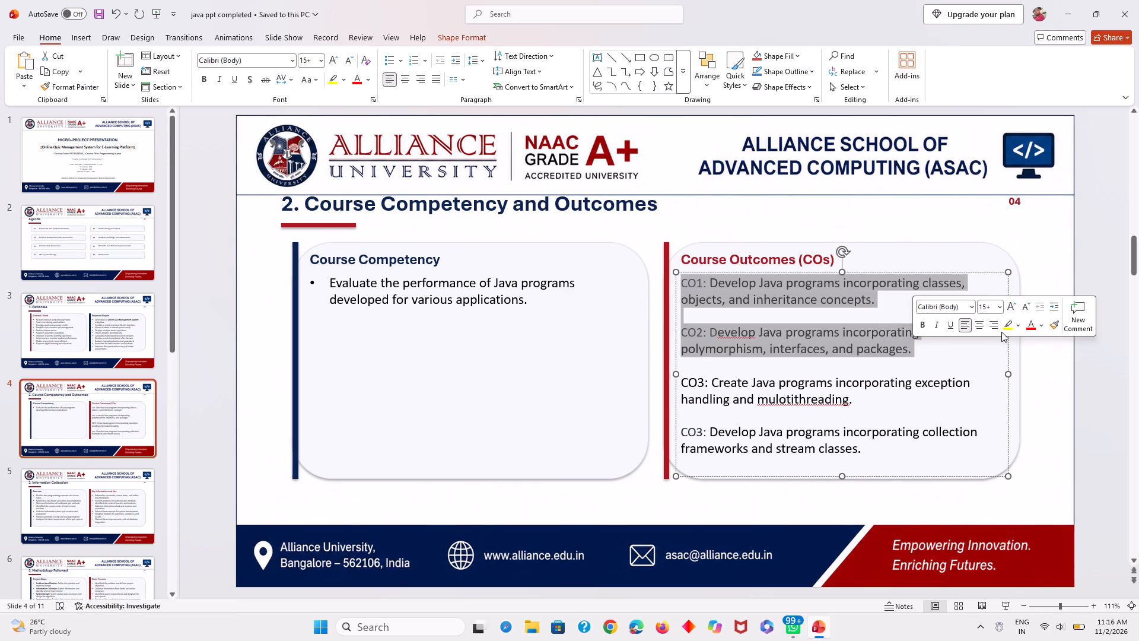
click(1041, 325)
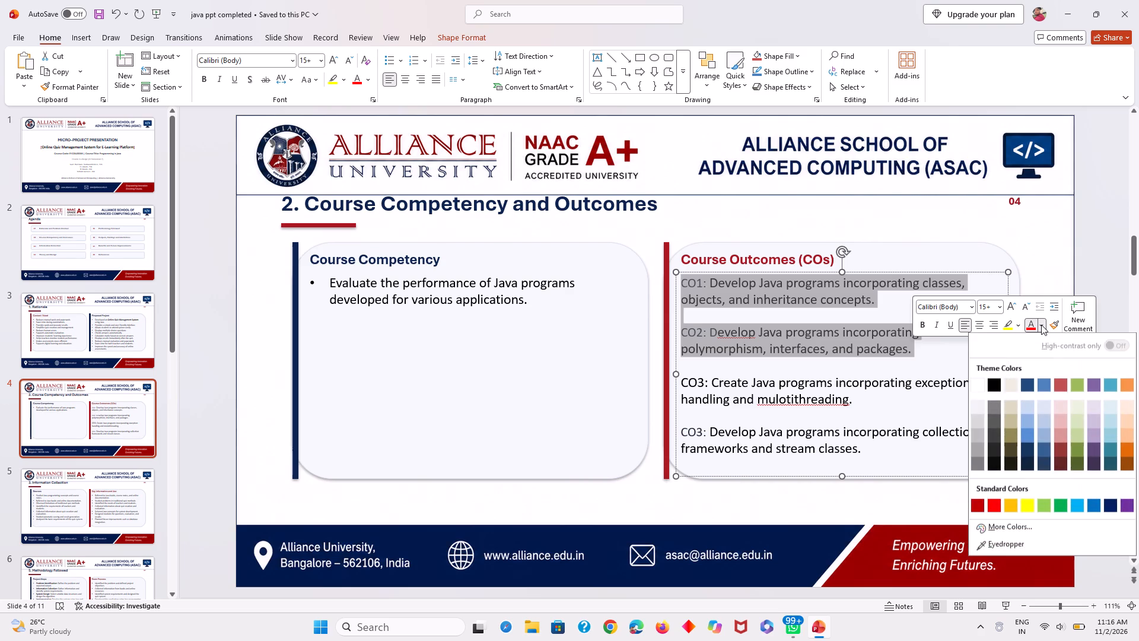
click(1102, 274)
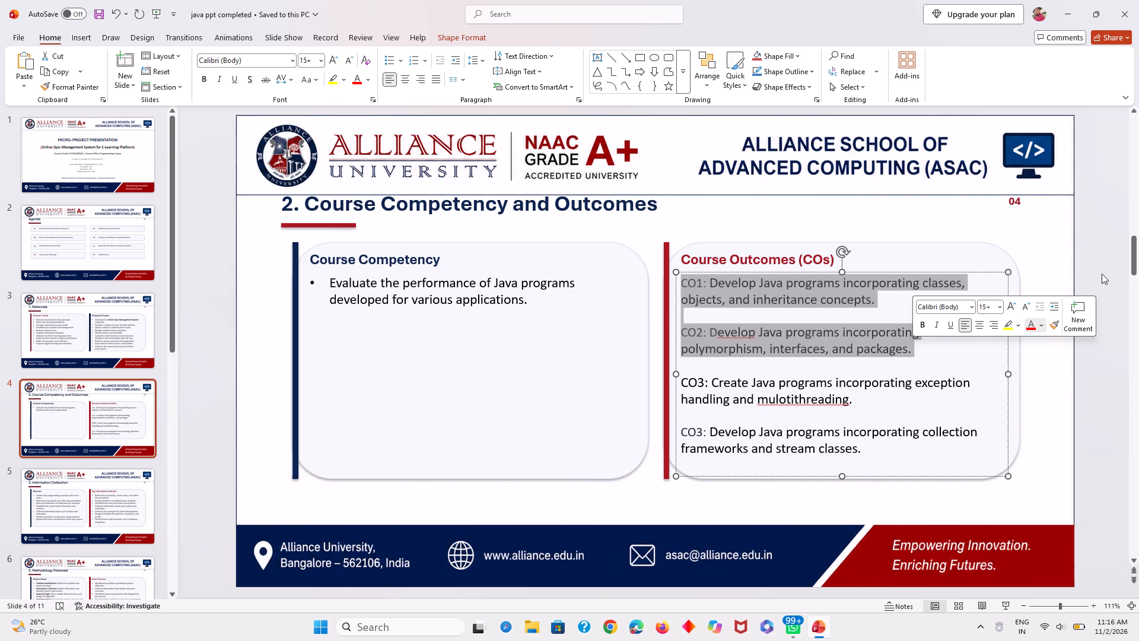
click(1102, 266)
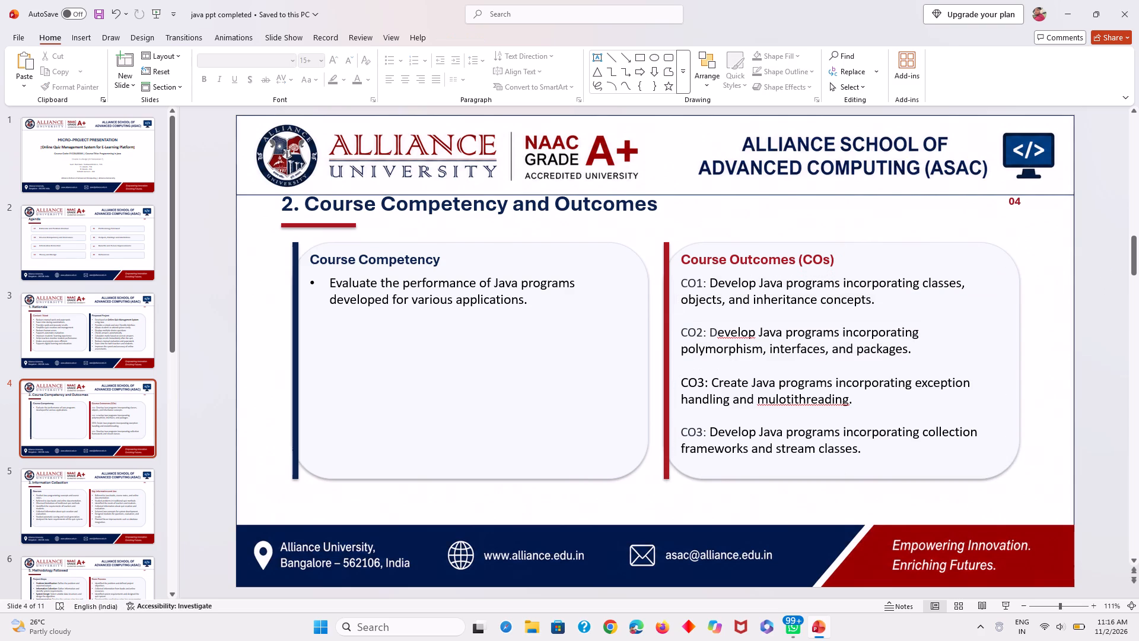
Correct the misspelled last word of the new CO3 outcome to "multithreading".
click(832, 394)
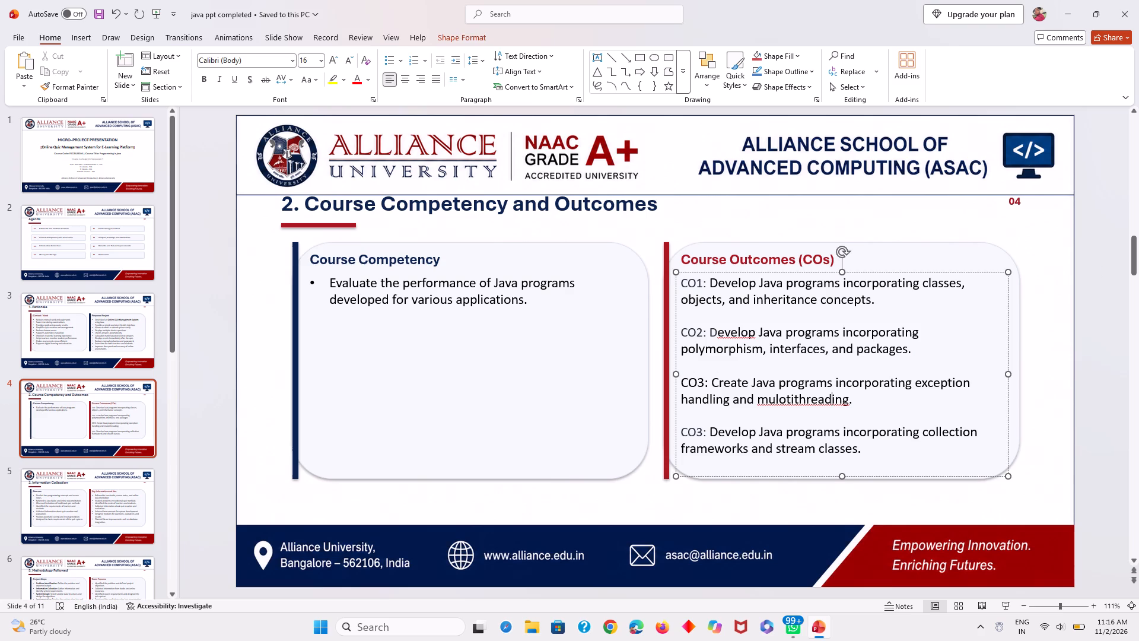
right_click(822, 400)
click(848, 423)
click(785, 399)
key(BackSpace)
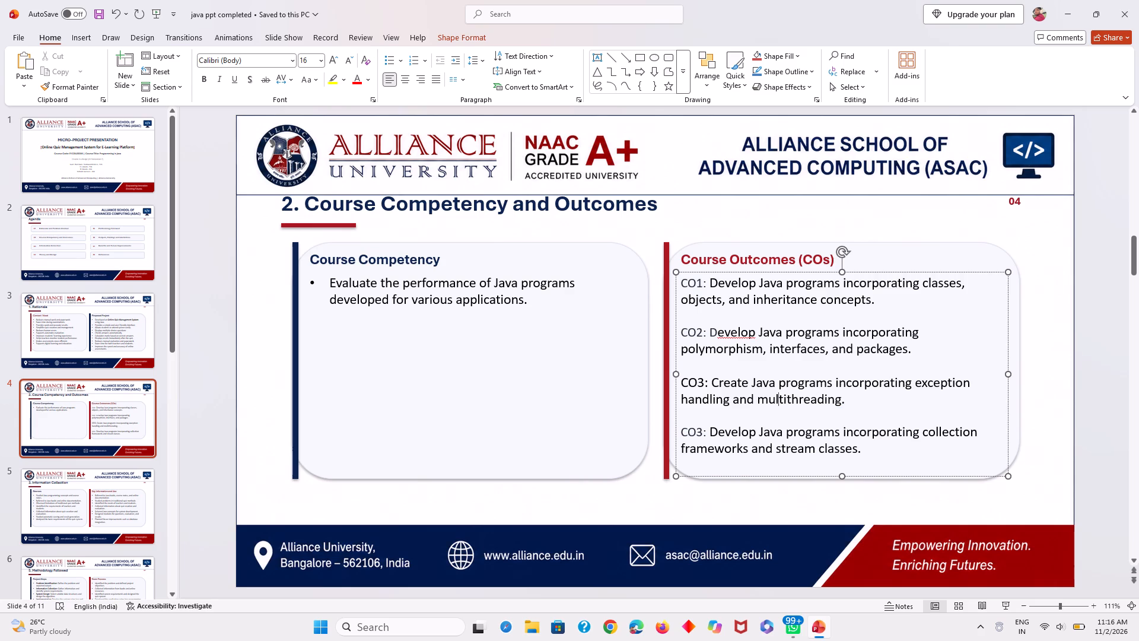
click(1067, 358)
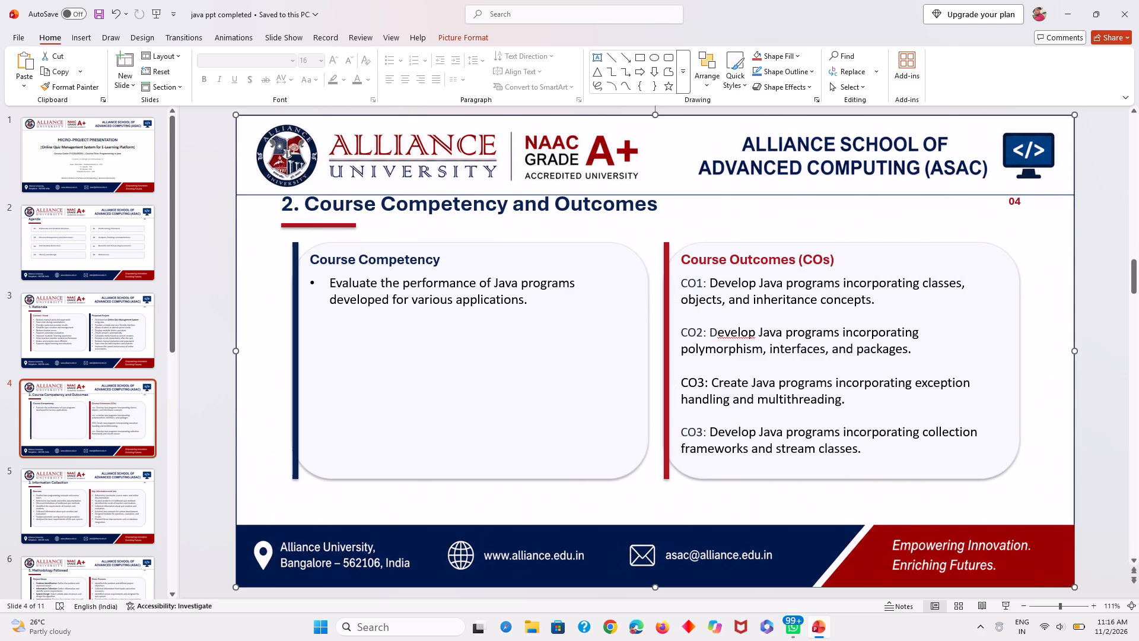
Correct the misspelled first word of the CO2 outcome to "Develop".
right_click(734, 333)
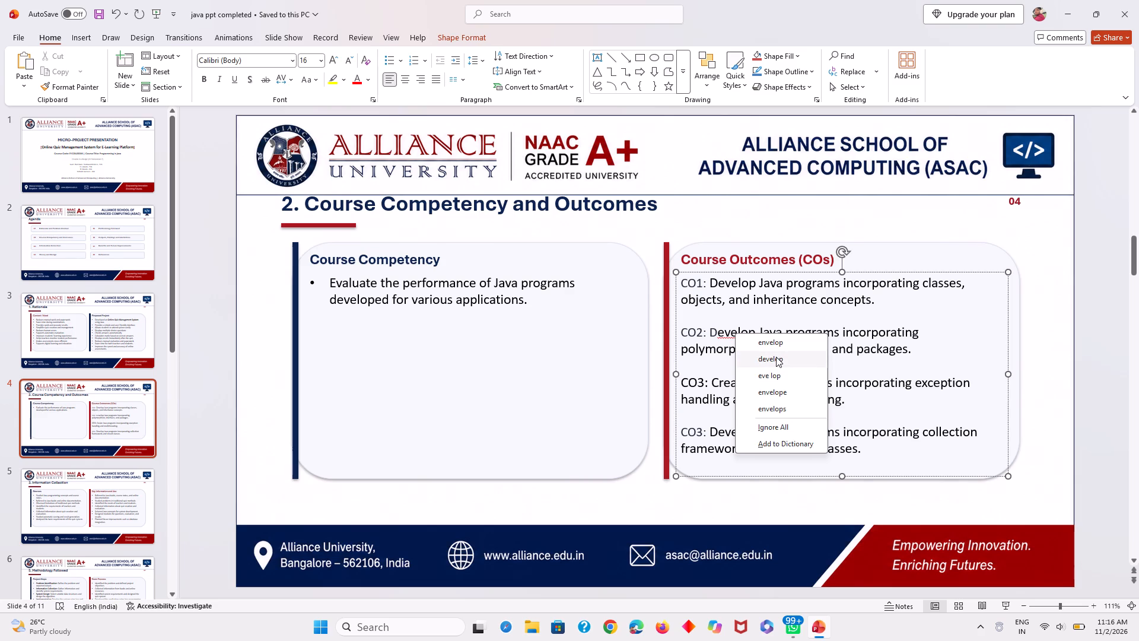
click(775, 360)
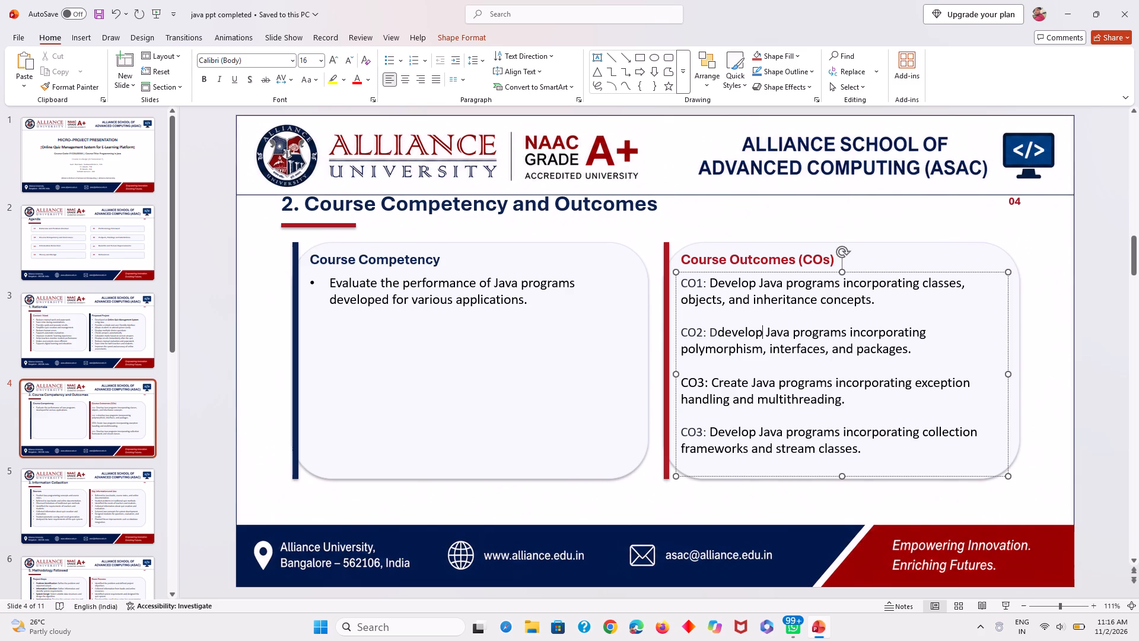
click(717, 336)
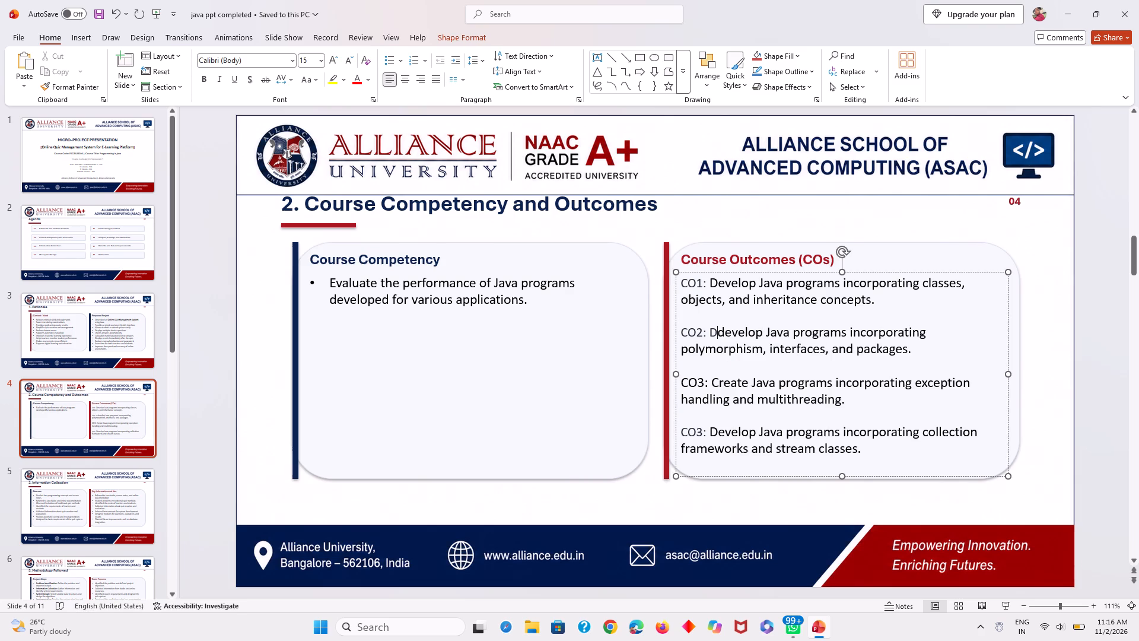
key(BackSpace)
key(Right)
key(BackSpace)
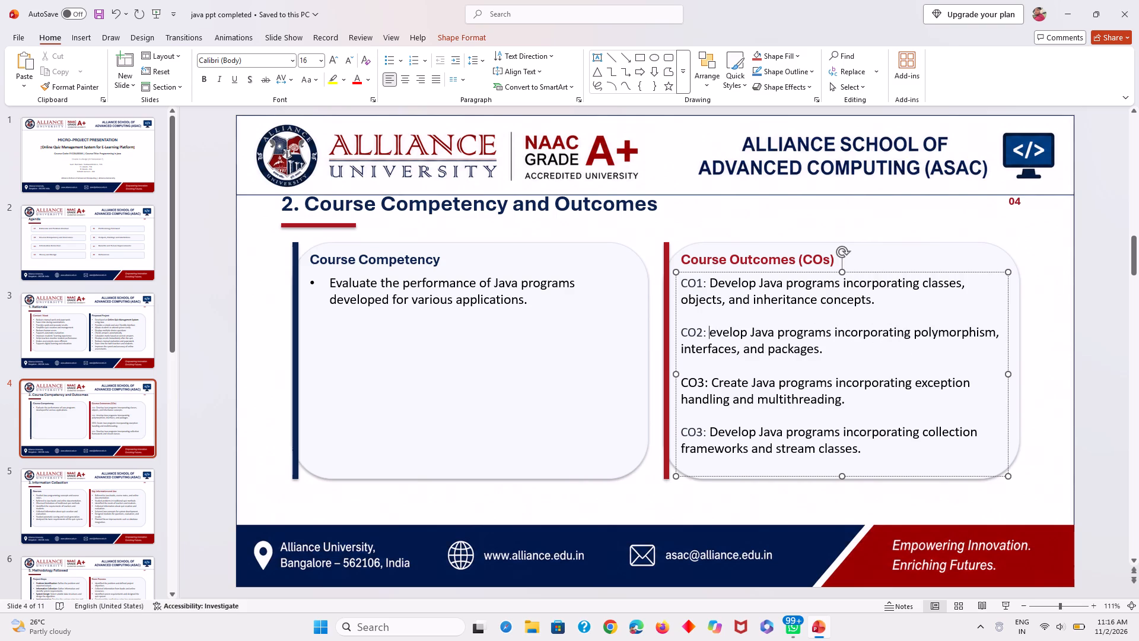
key(shift+d)
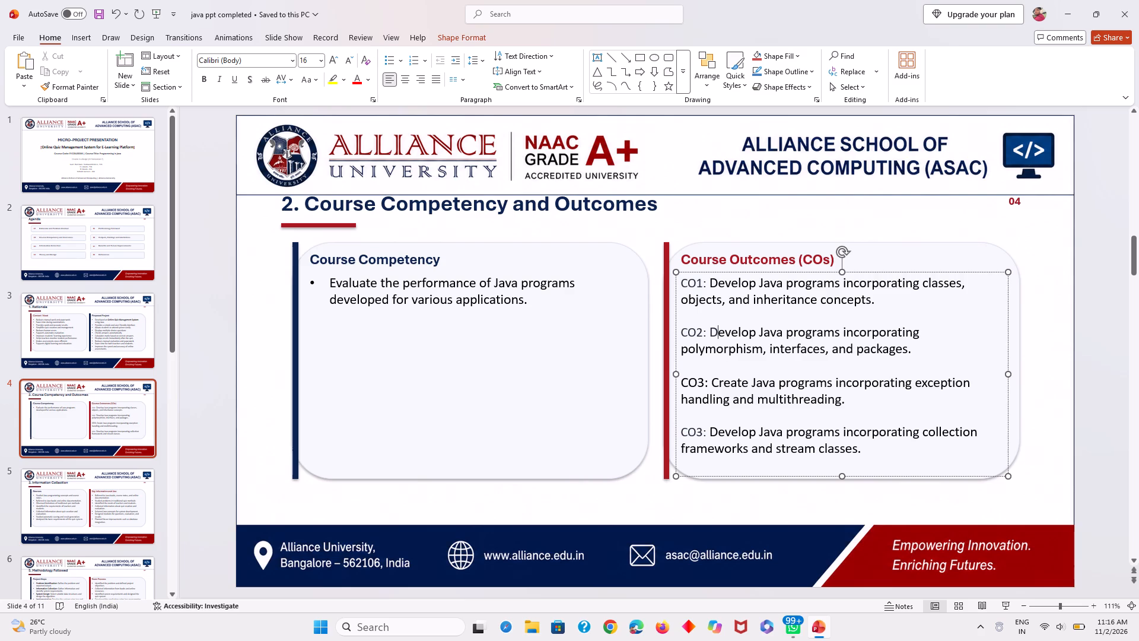
Set the font size of the CO3 outcome on exception handling and multithreading to 15.
drag(682, 430, 862, 437)
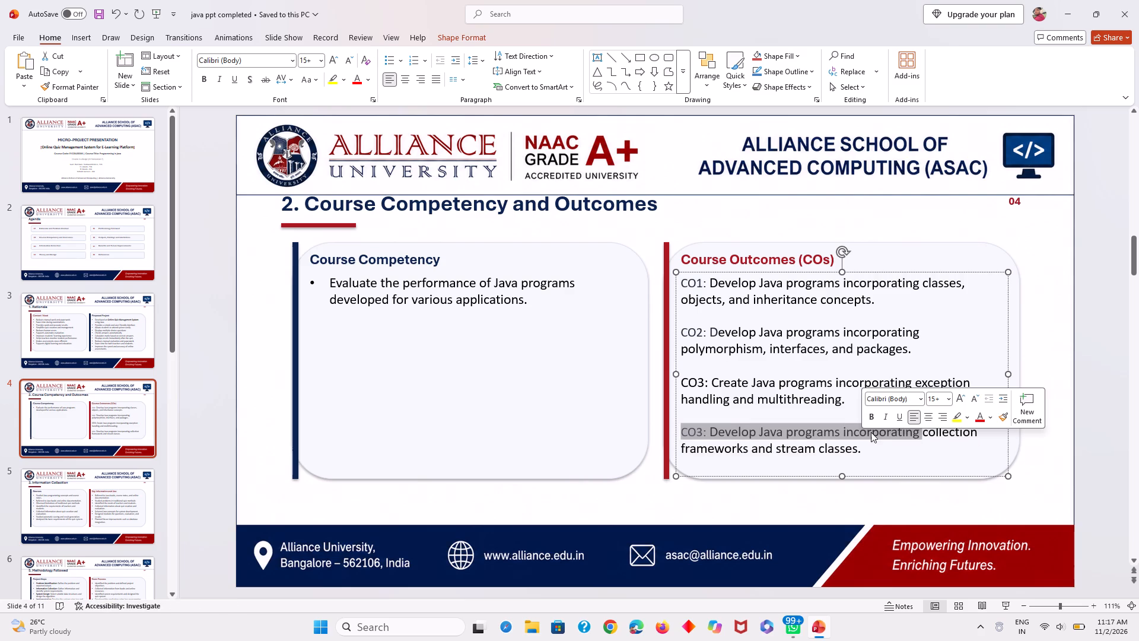
drag(682, 385, 851, 398)
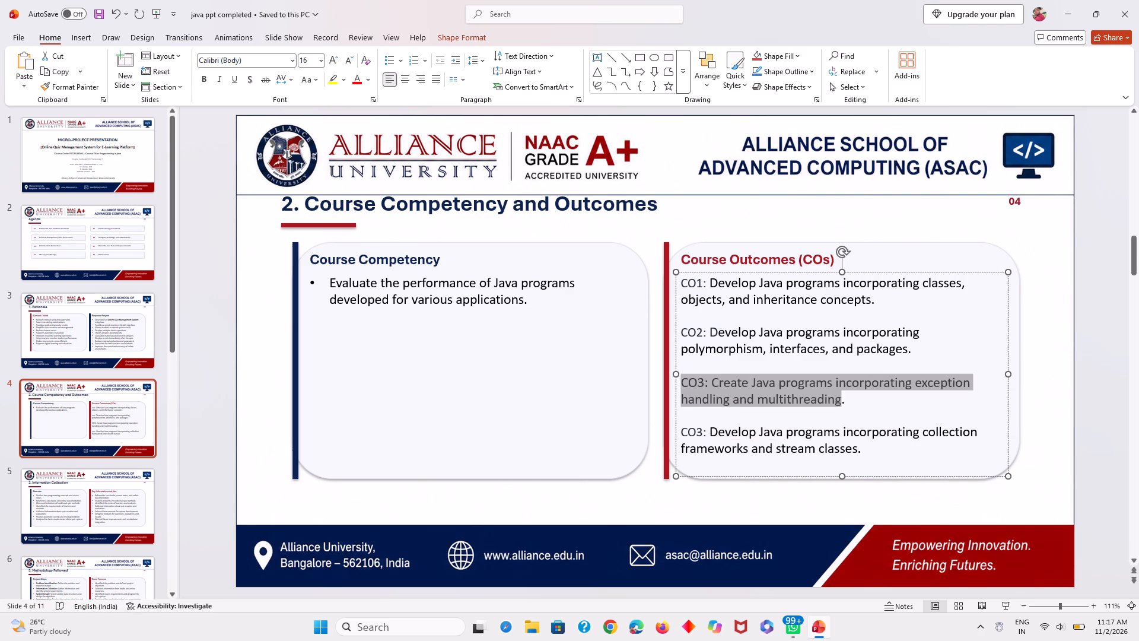
drag(851, 398, 864, 398)
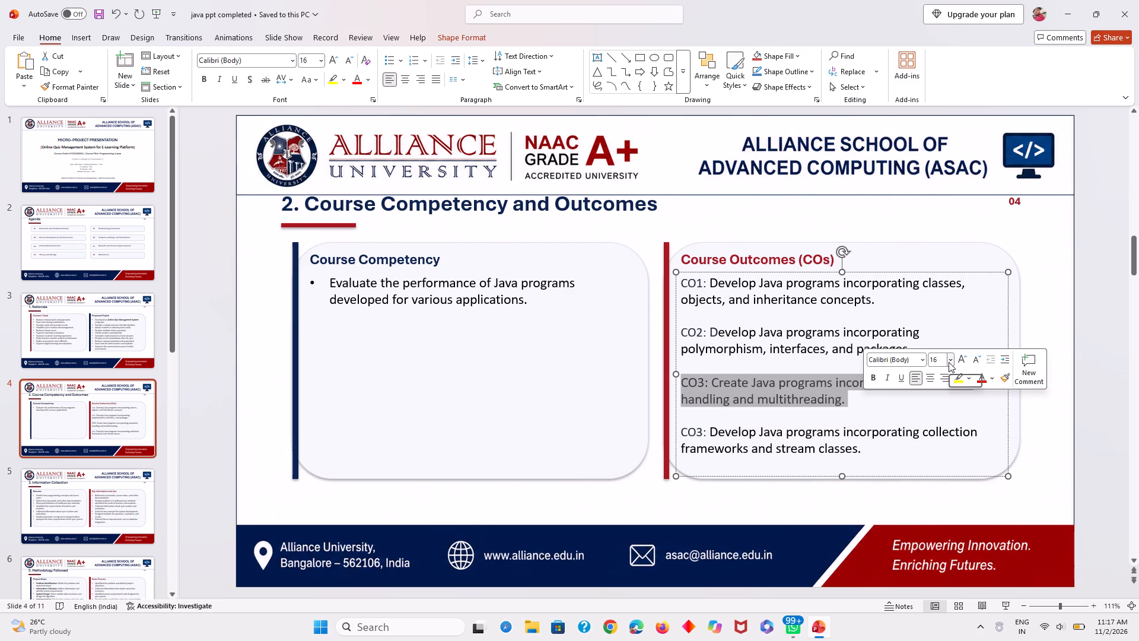
click(949, 362)
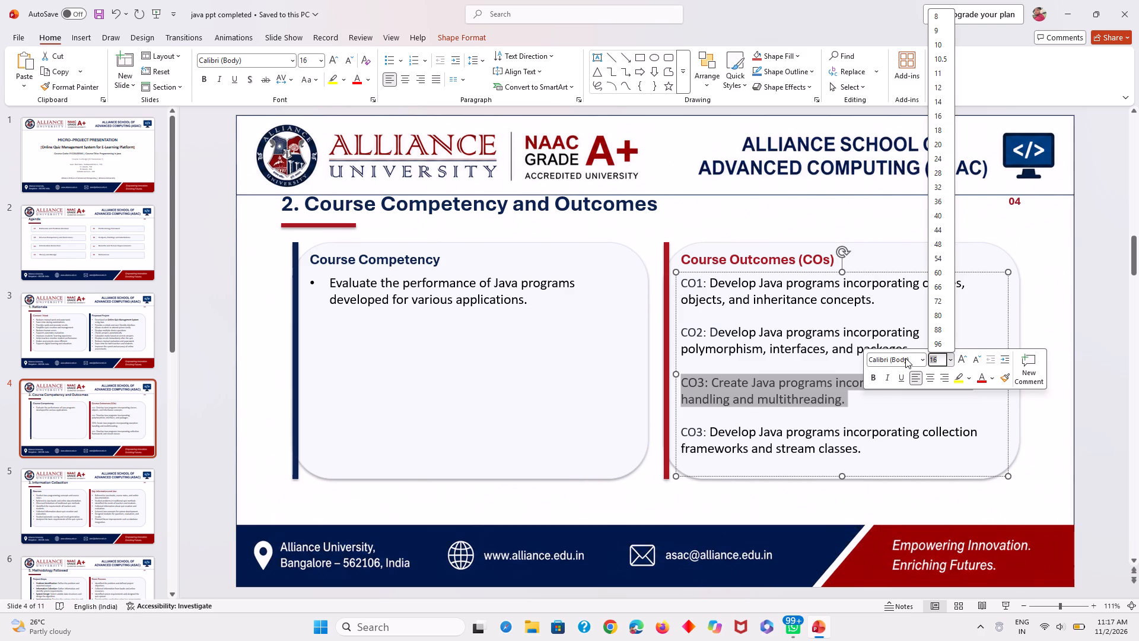
click(937, 357)
key(BackSpace)
key(BackSpace)
text(15)
key(Return)
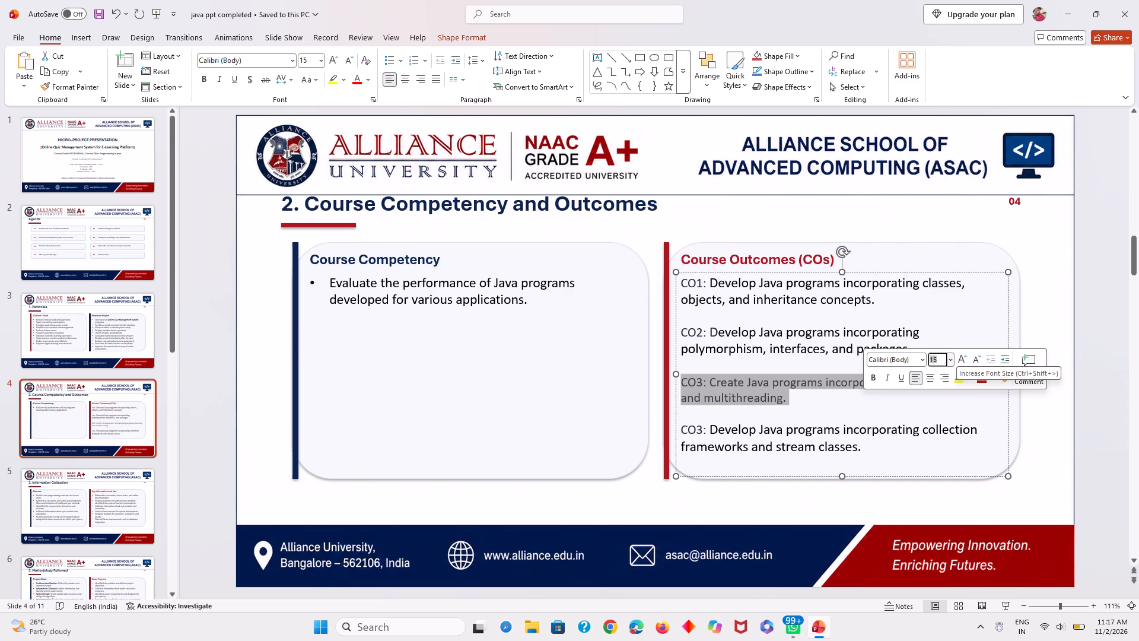
click(1062, 307)
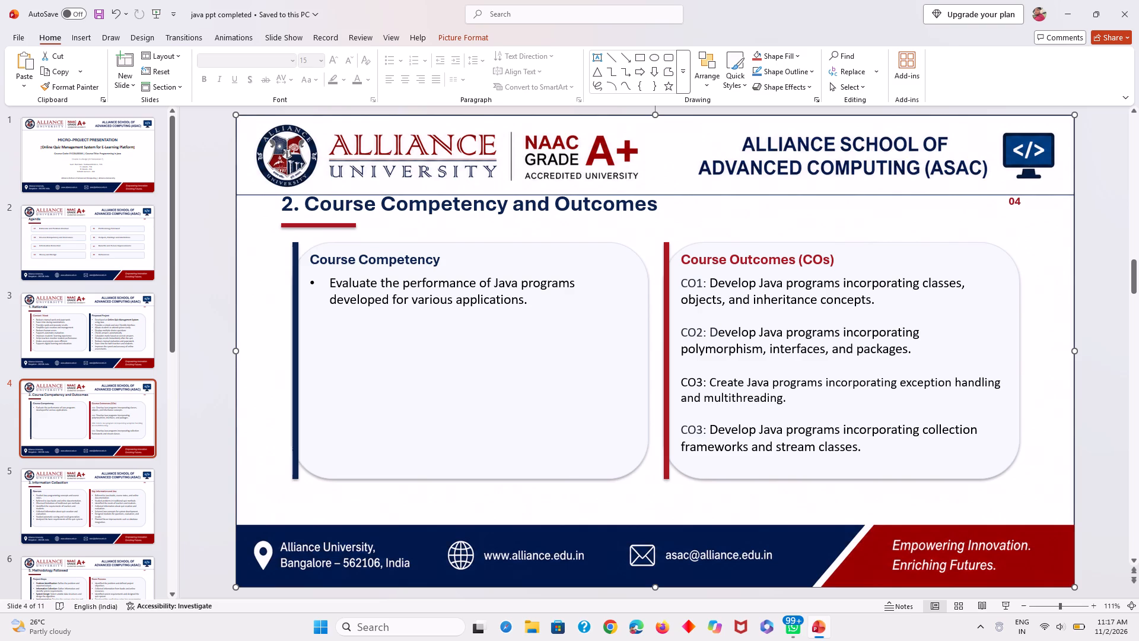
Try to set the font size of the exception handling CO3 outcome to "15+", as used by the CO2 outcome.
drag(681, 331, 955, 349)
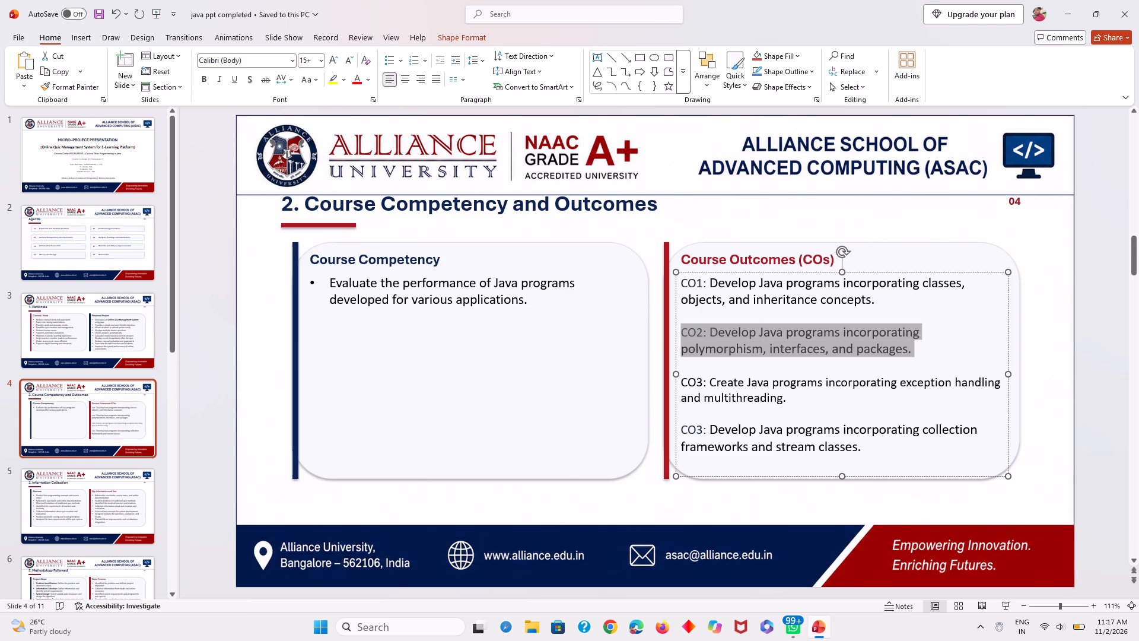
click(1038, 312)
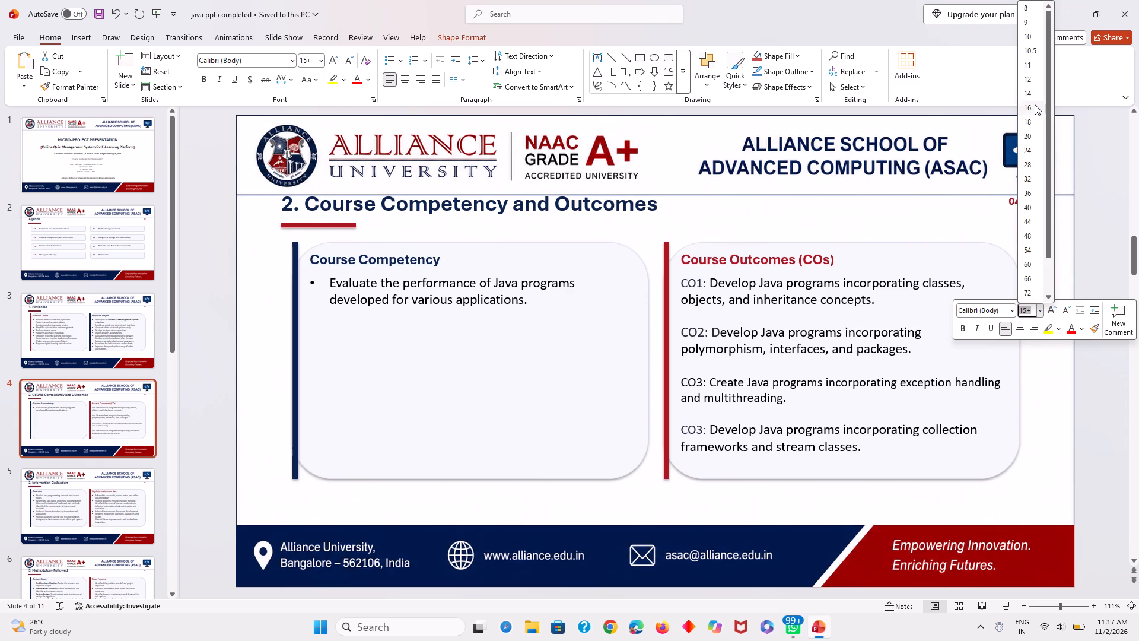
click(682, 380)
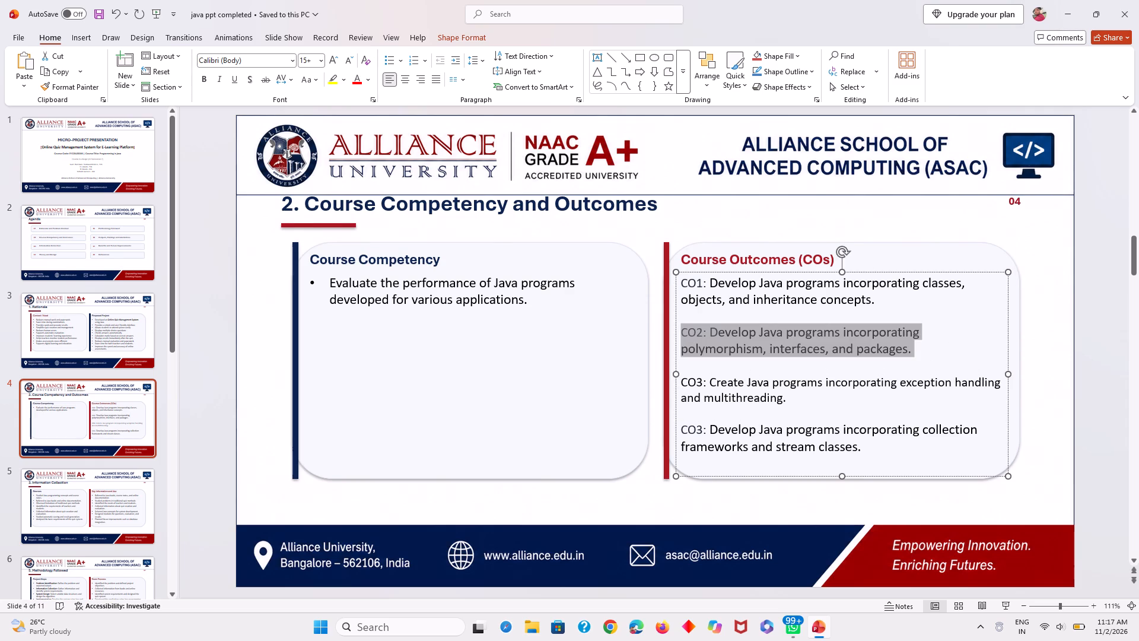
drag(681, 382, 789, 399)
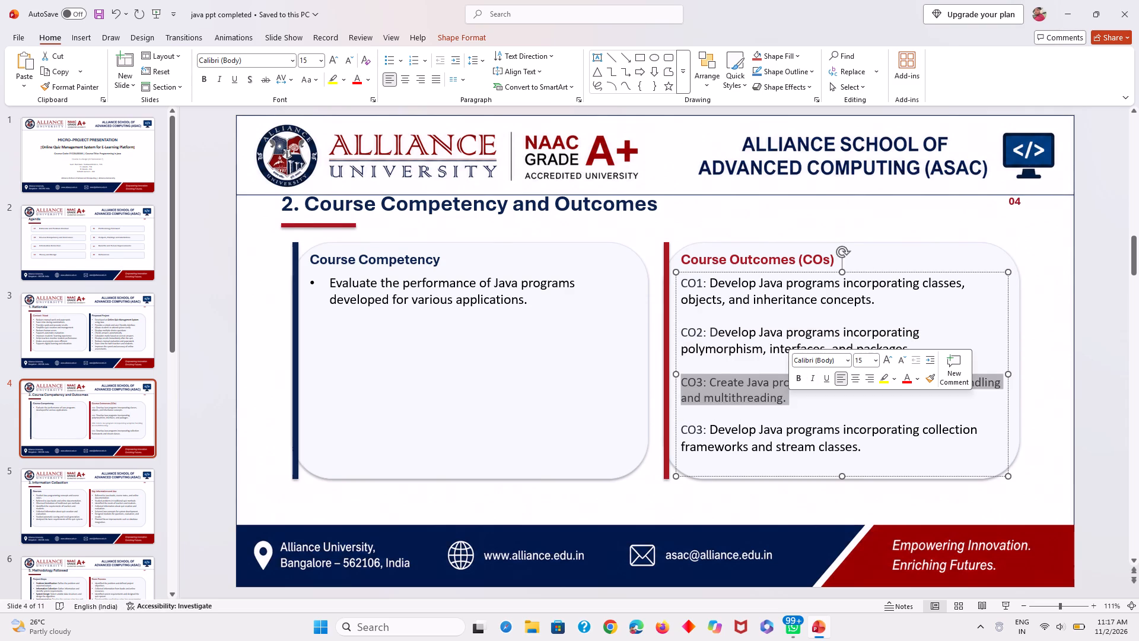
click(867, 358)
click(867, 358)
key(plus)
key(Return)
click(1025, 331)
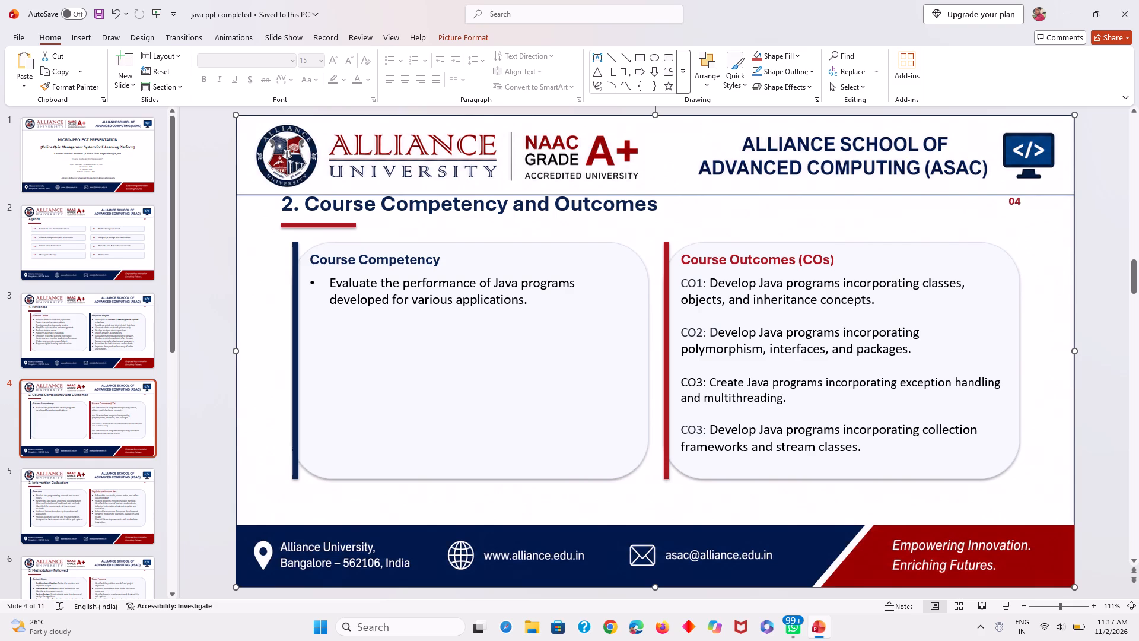
Set the font size of the whole CO1 outcome on classes, objects and inheritance to 15.
drag(682, 261, 771, 262)
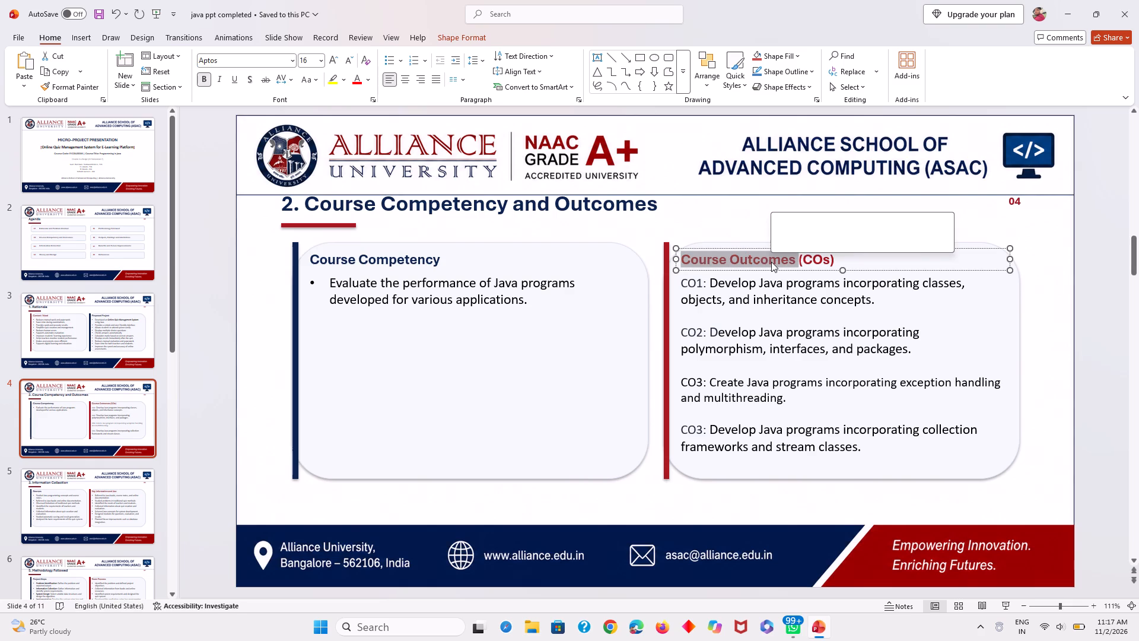
drag(680, 283, 746, 296)
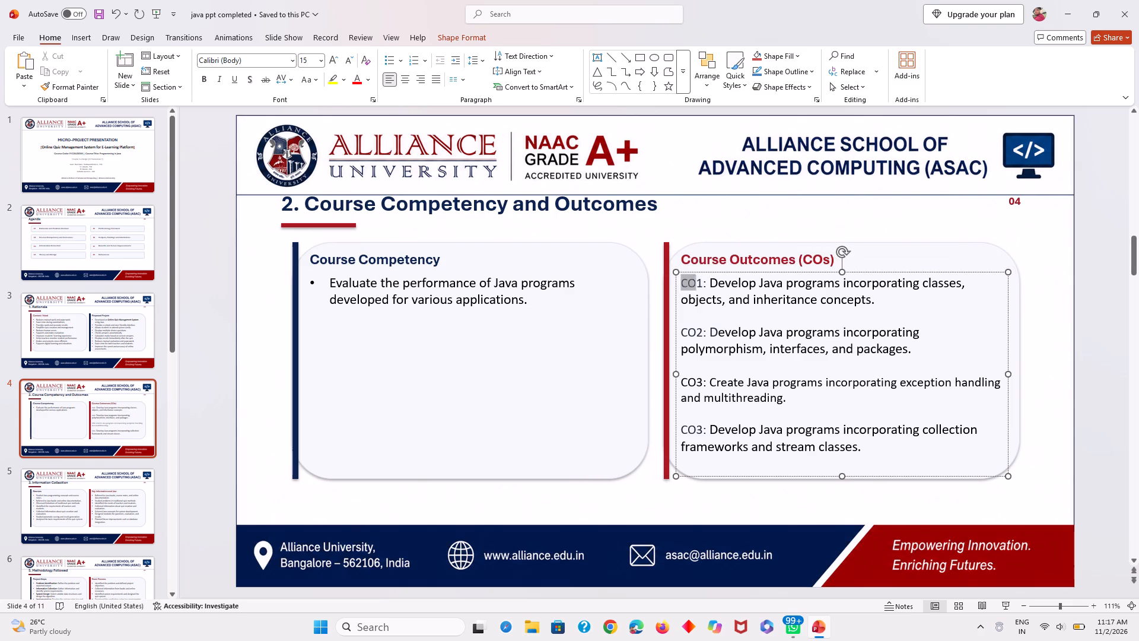
drag(746, 296, 902, 306)
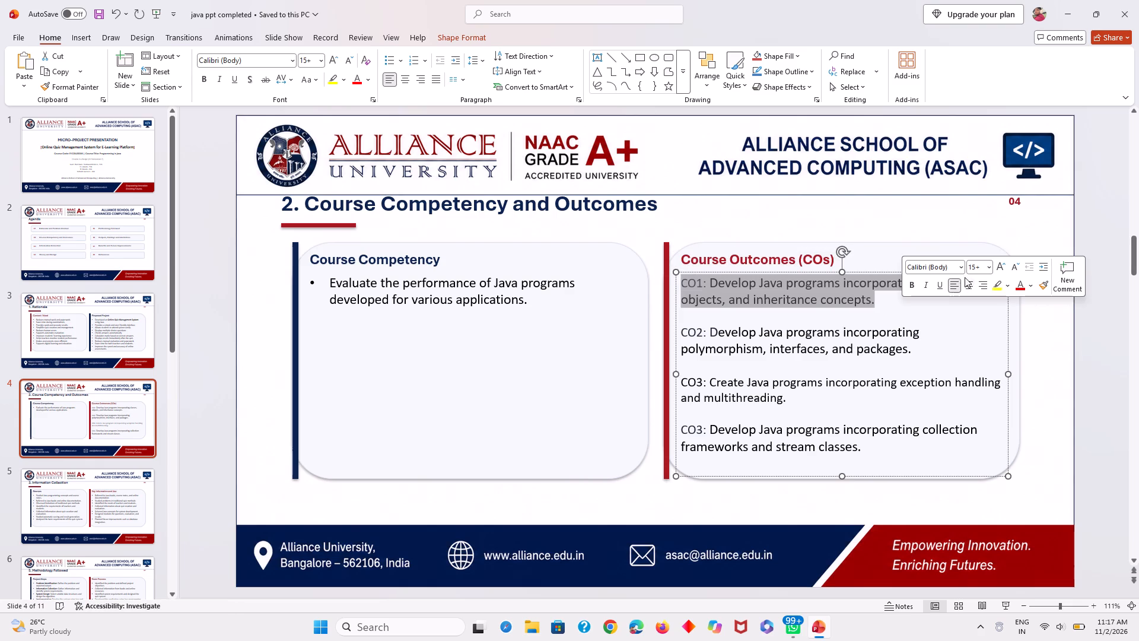
click(975, 269)
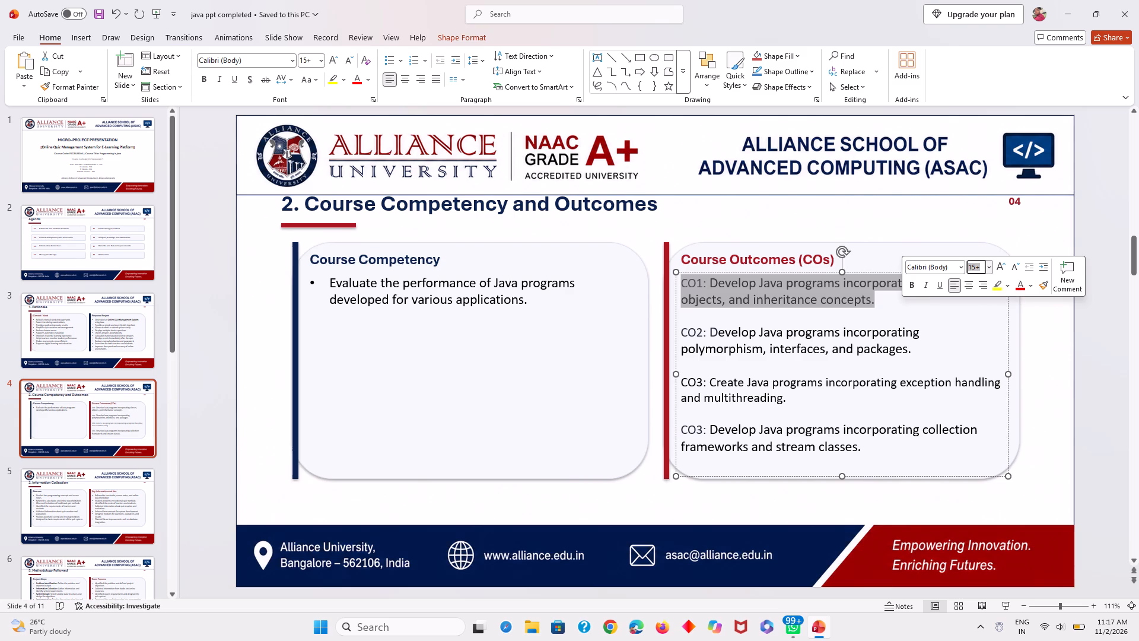
click(975, 269)
key(Right)
key(BackSpace)
key(Return)
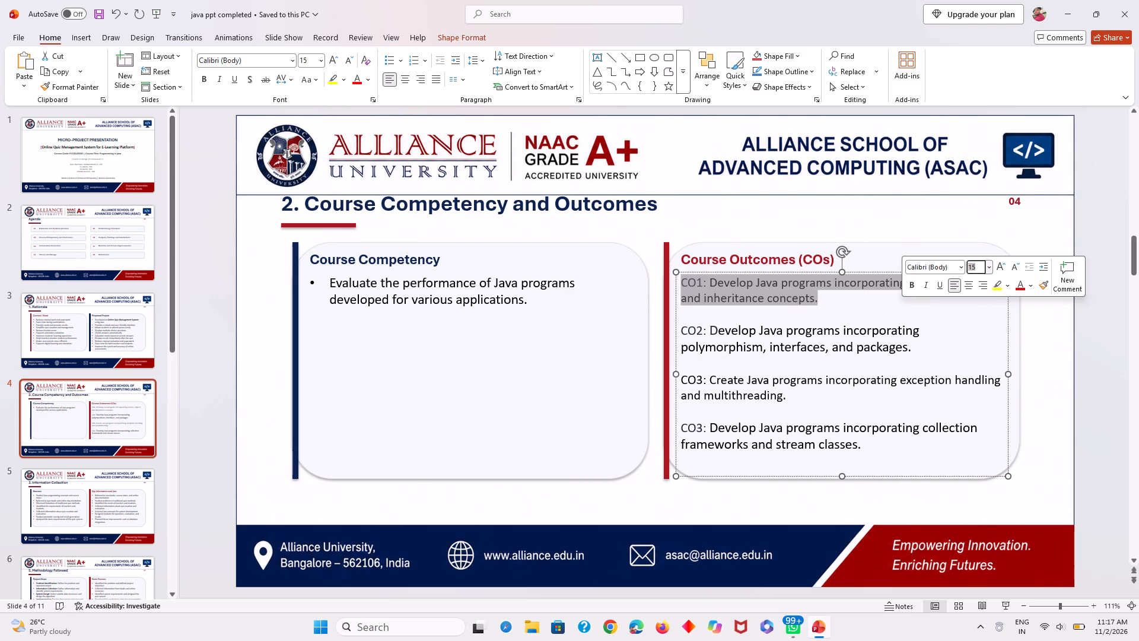
key(Return)
Set the font size of the whole CO2 outcome on polymorphism, interfaces and packages to 15.
drag(682, 331, 915, 351)
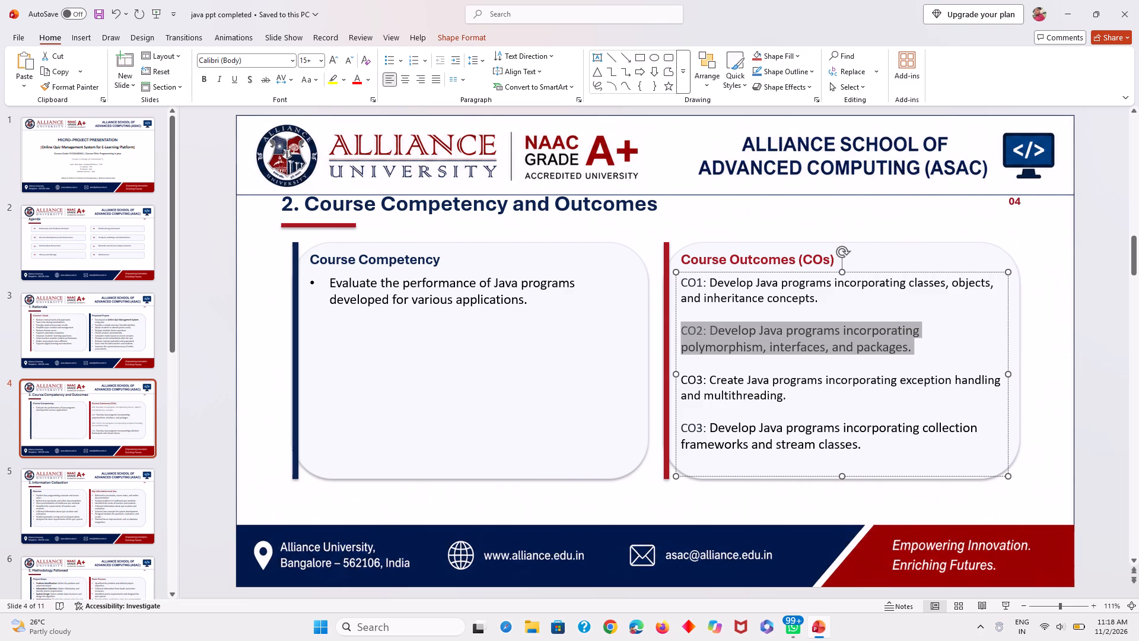
drag(915, 351, 917, 351)
click(998, 315)
click(998, 315)
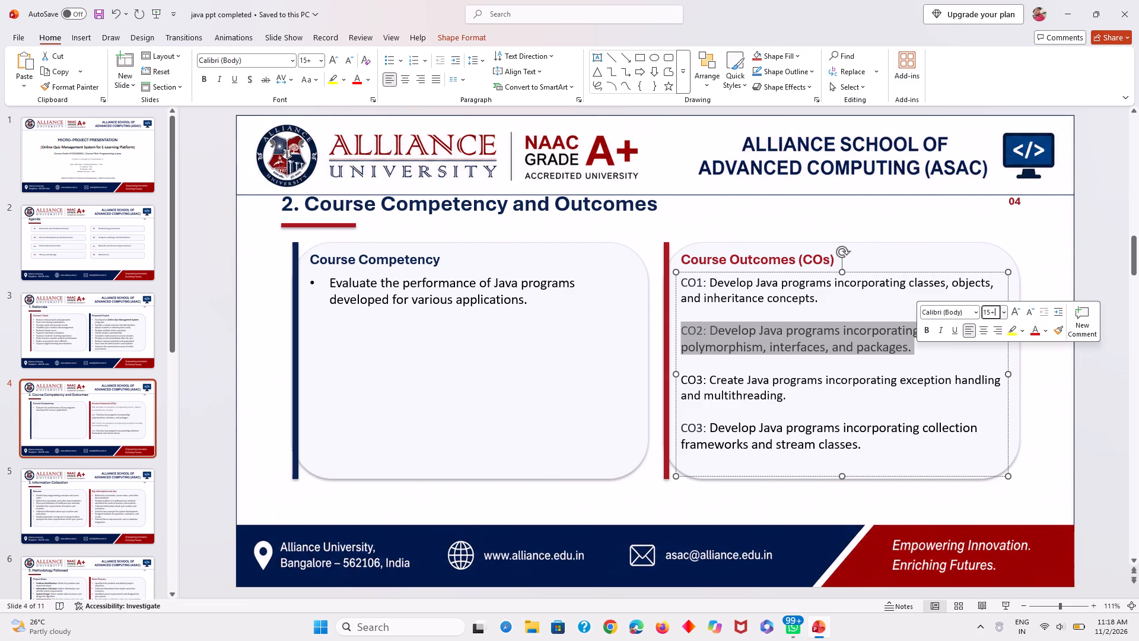
key(BackSpace)
key(Return)
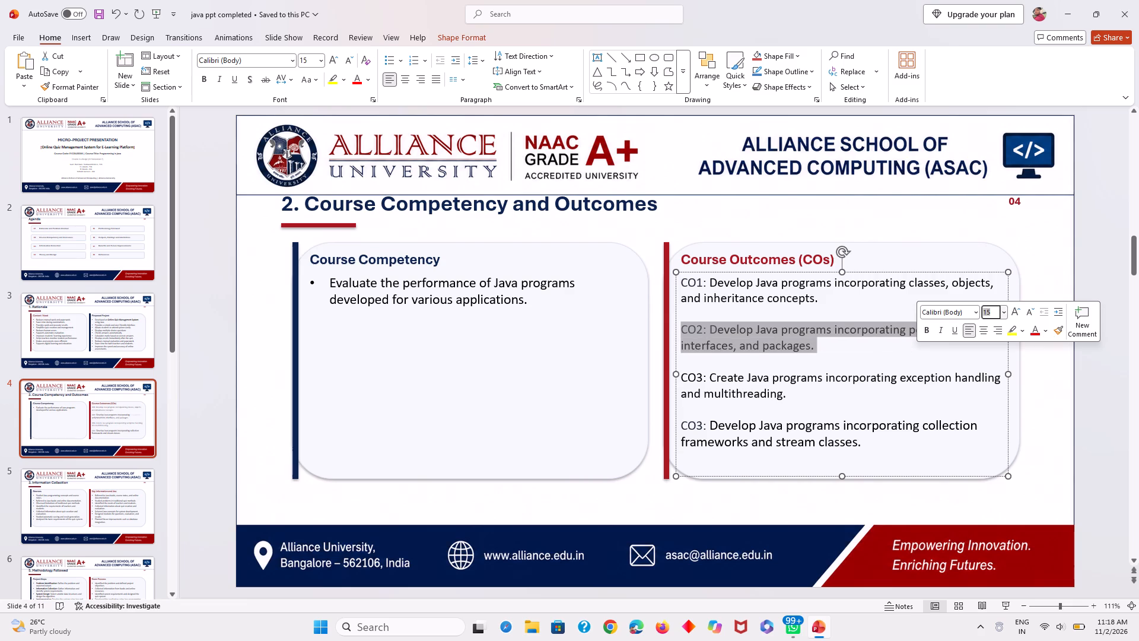
Reapply font size 15 to the CO3 outcome on exception handling and multithreading.
drag(680, 375, 796, 390)
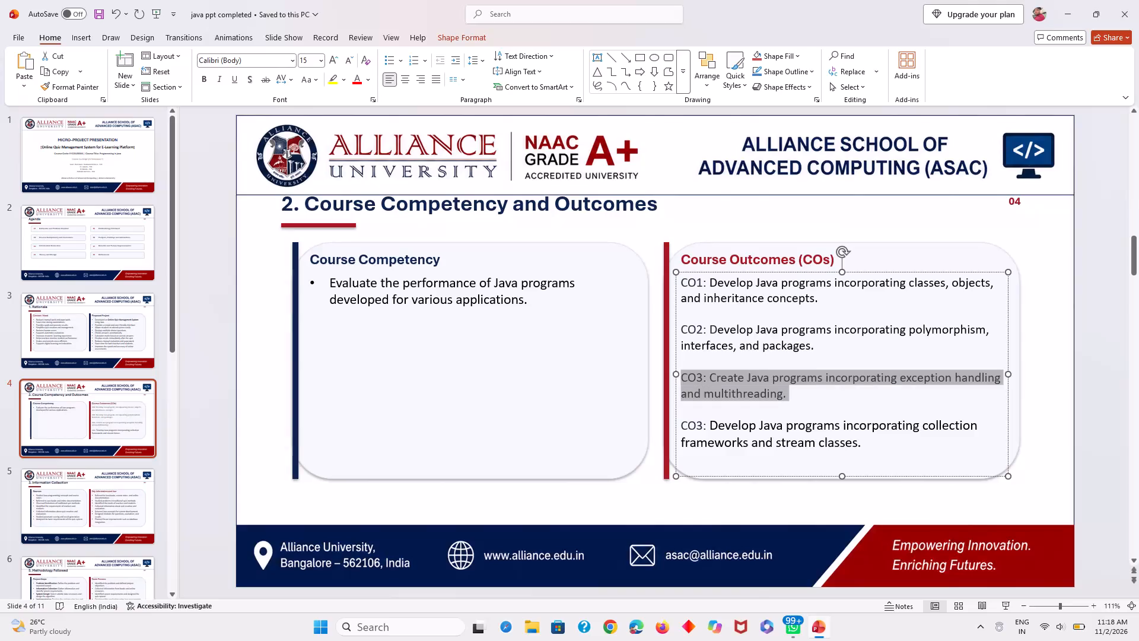
drag(796, 390, 809, 395)
double_click(885, 356)
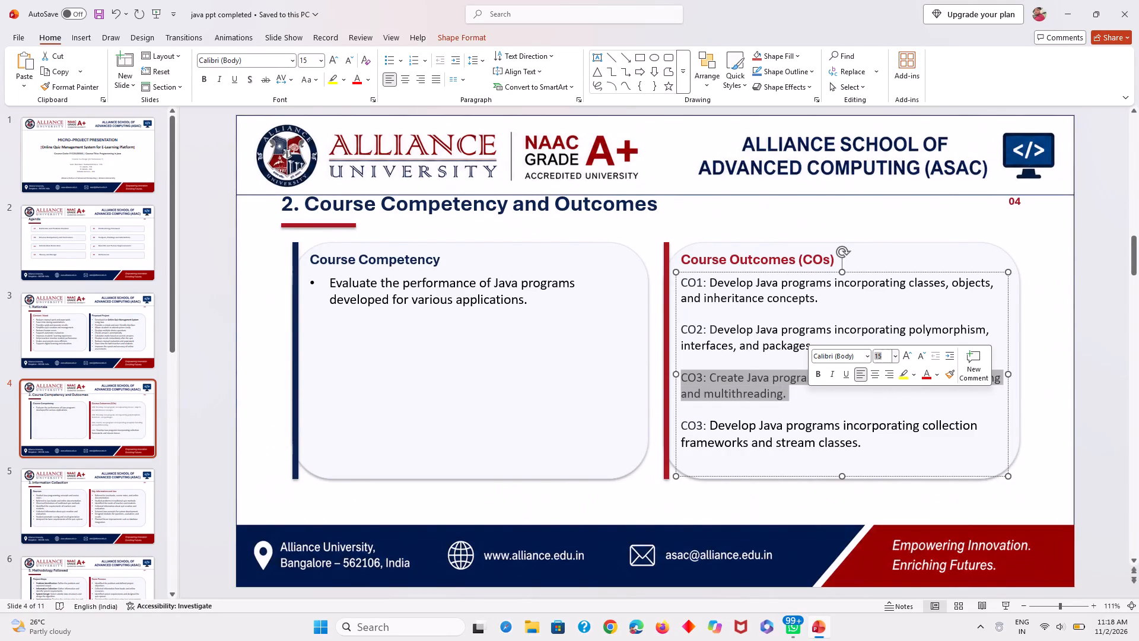
key(Return)
key(Return)
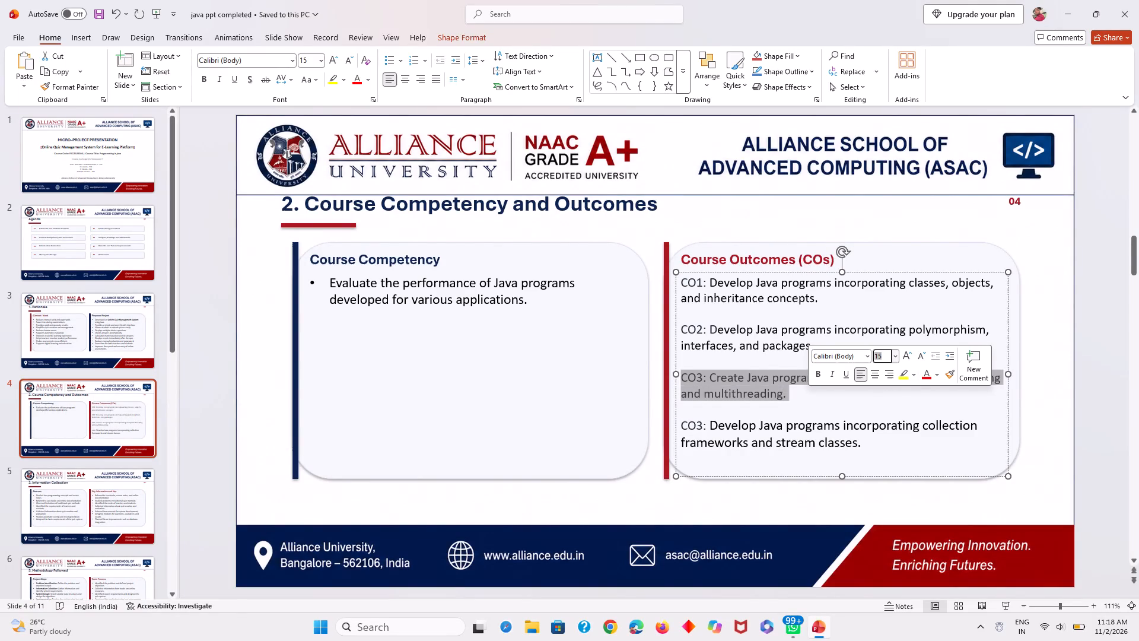
Set the font size of the whole last outcome, on collection frameworks and stream classes, to 15.
drag(682, 427, 913, 442)
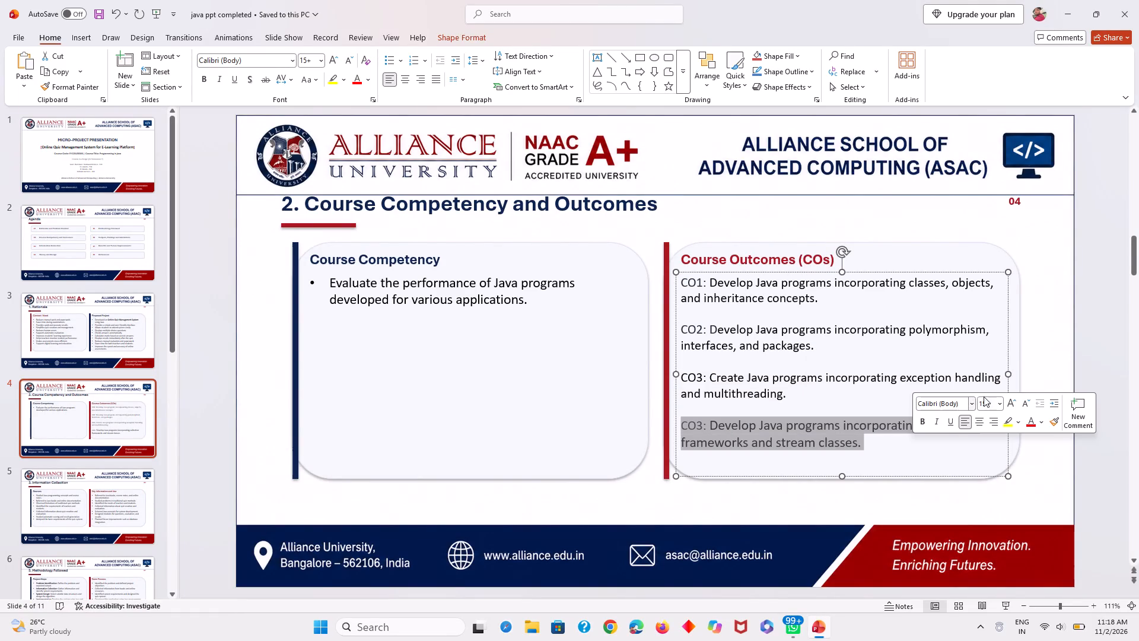
click(990, 404)
click(990, 404)
key(BackSpace)
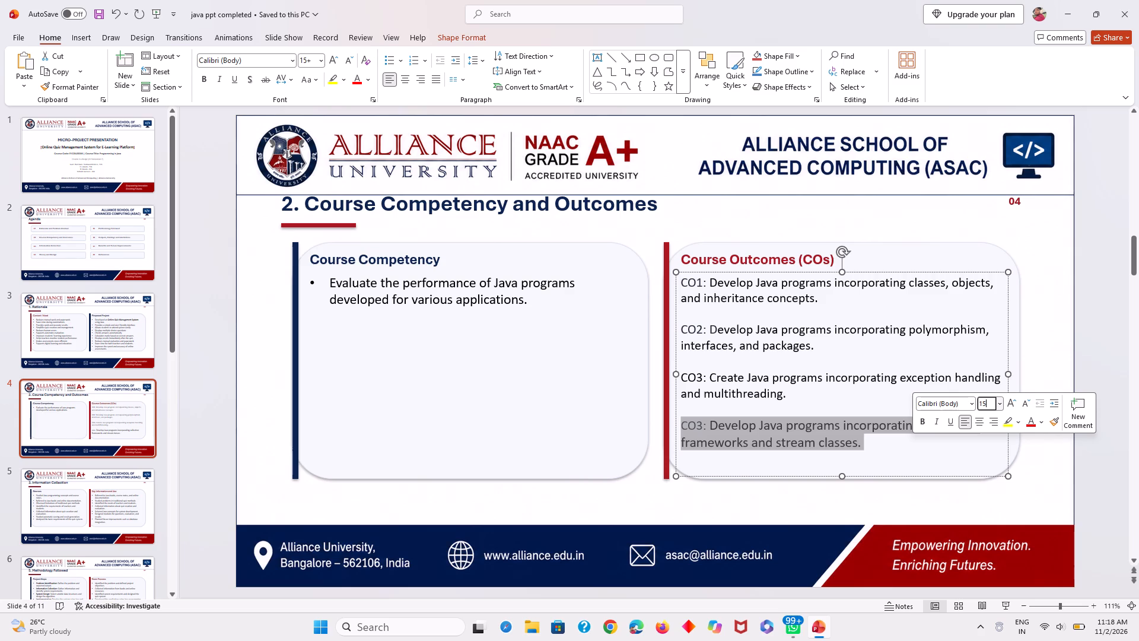
key(Return)
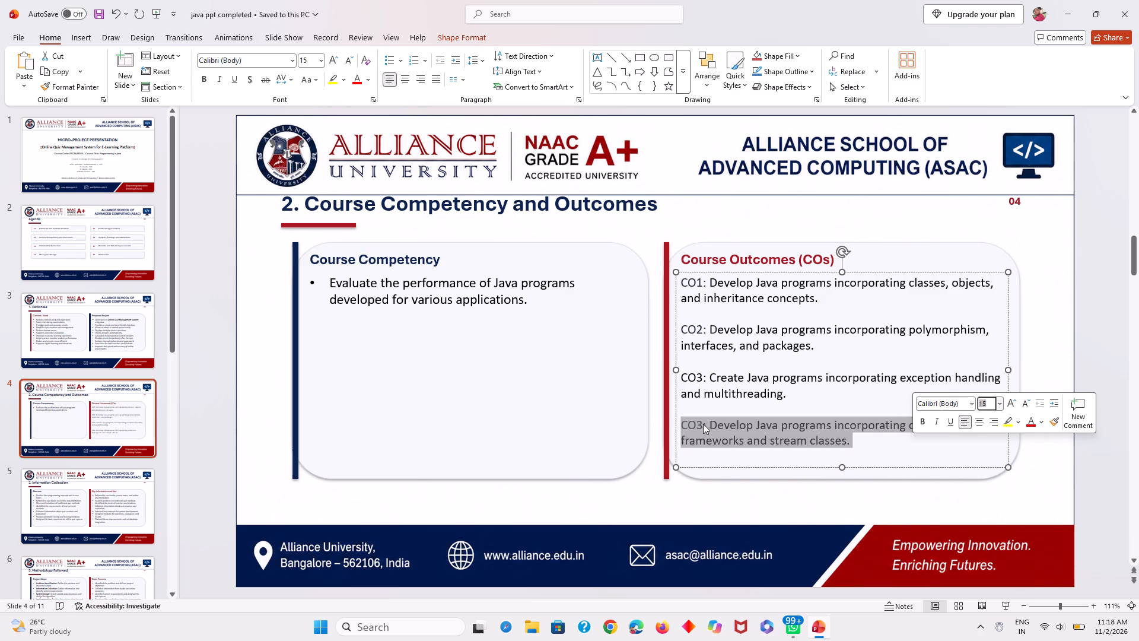
Renumber the collection frameworks and stream classes outcome as CO4.
click(702, 422)
key(BackSpace)
key(4)
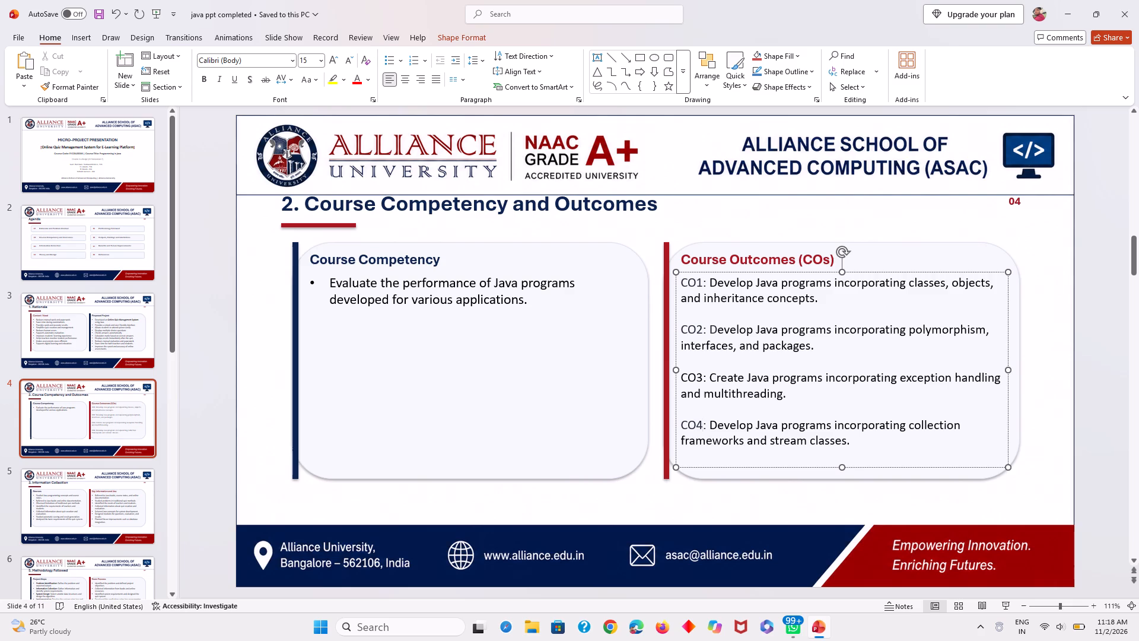
Nudge the full-slide background picture on slide 4 slightly down and to the right.
click(1058, 338)
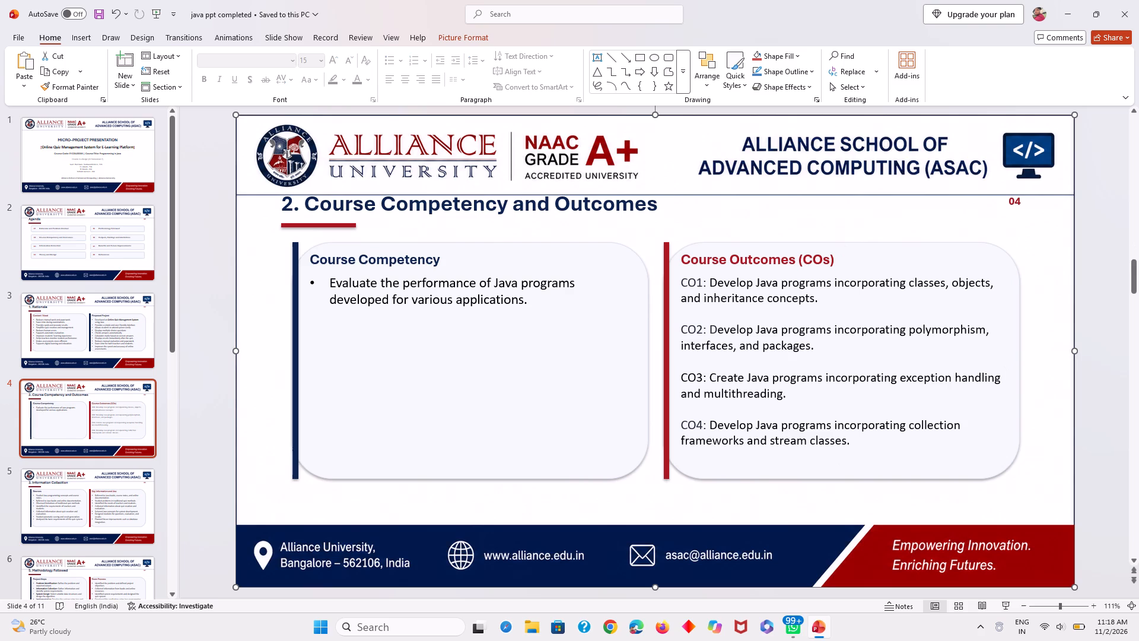
key(Down)
key(Right)
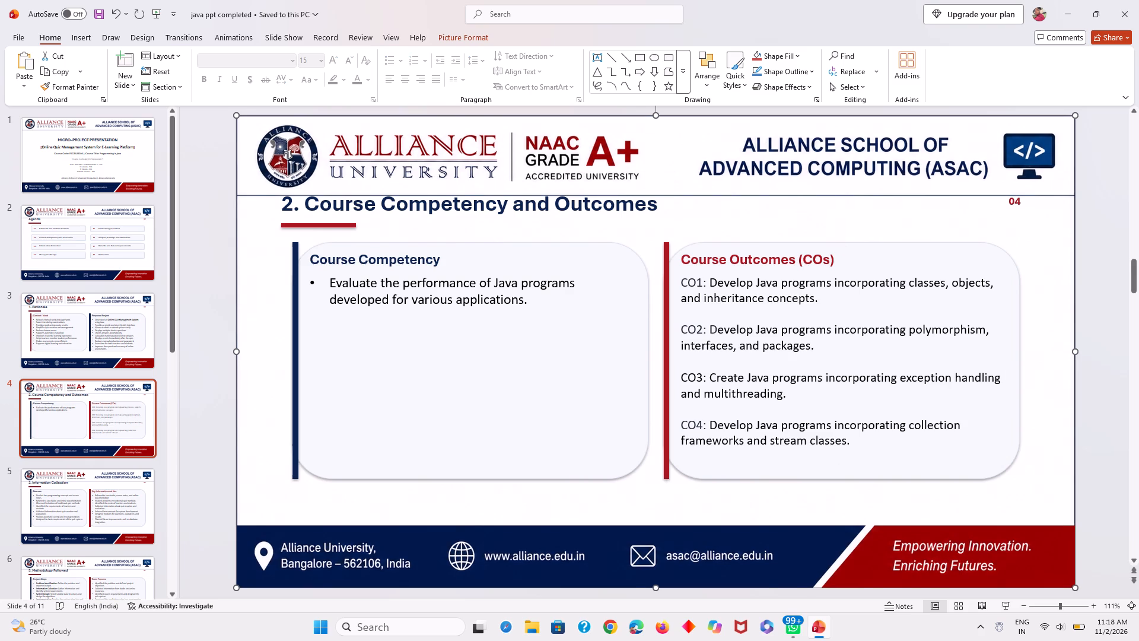
key(Right)
key(Down)
key(Down)
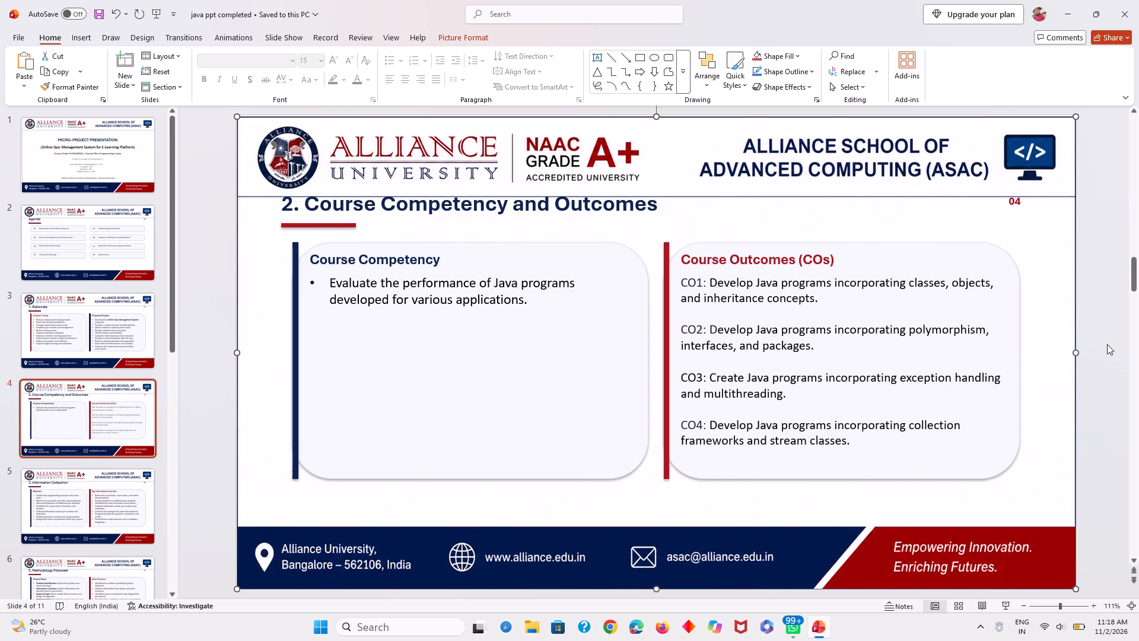
click(1106, 344)
Review slides 5 to 7, comparing the section order of Information Collection, Methodology Followed, and Theory and Design.
key(Down)
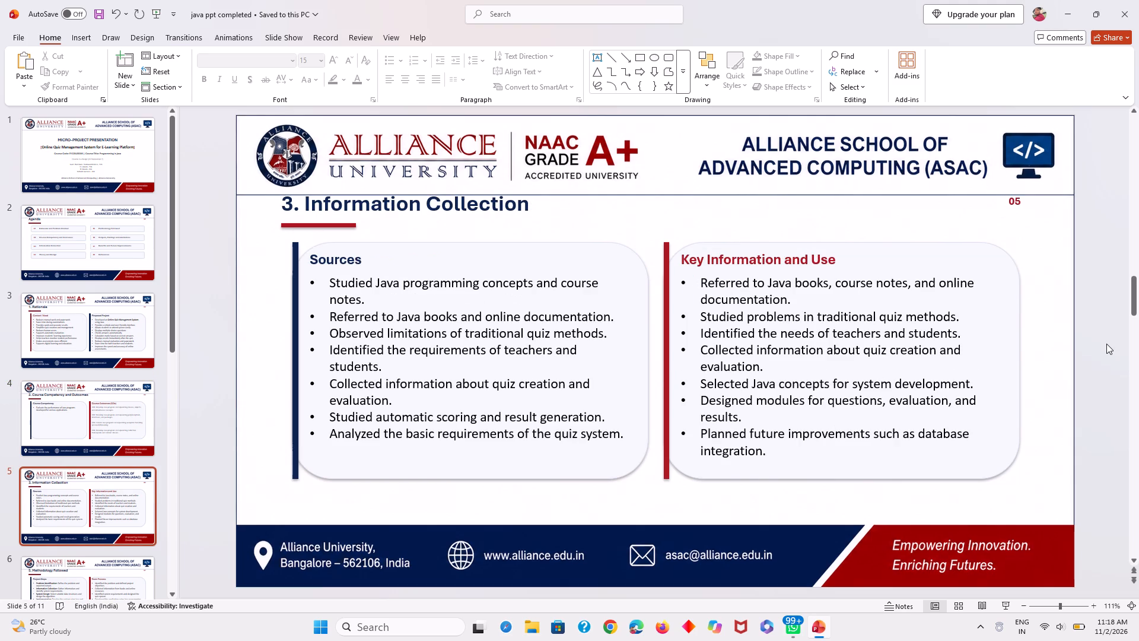
key(Down)
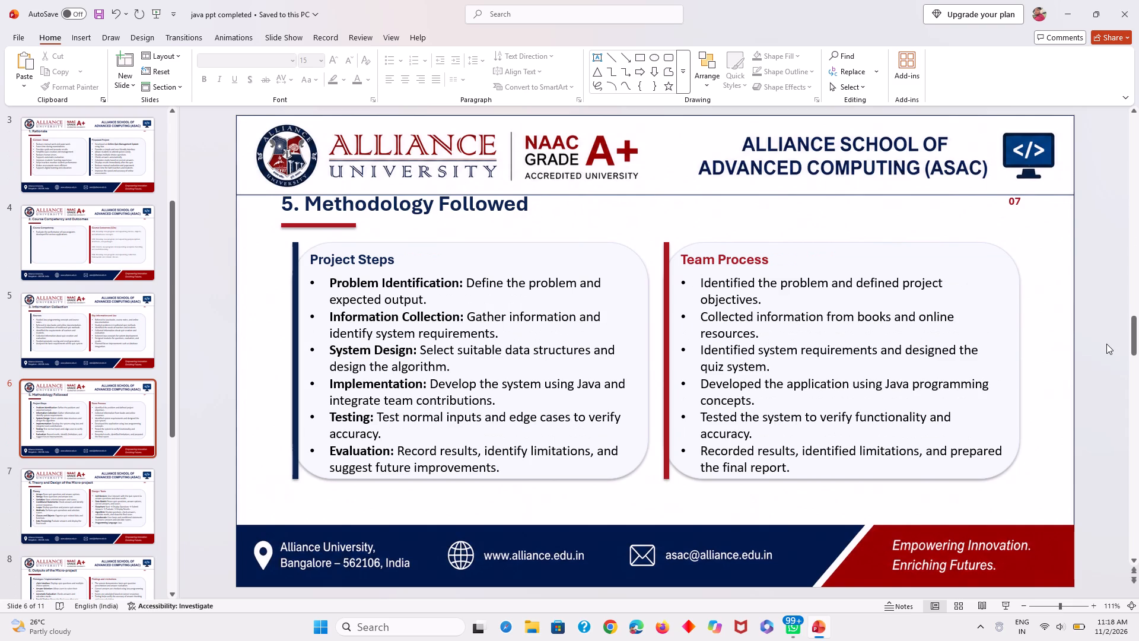
key(Down)
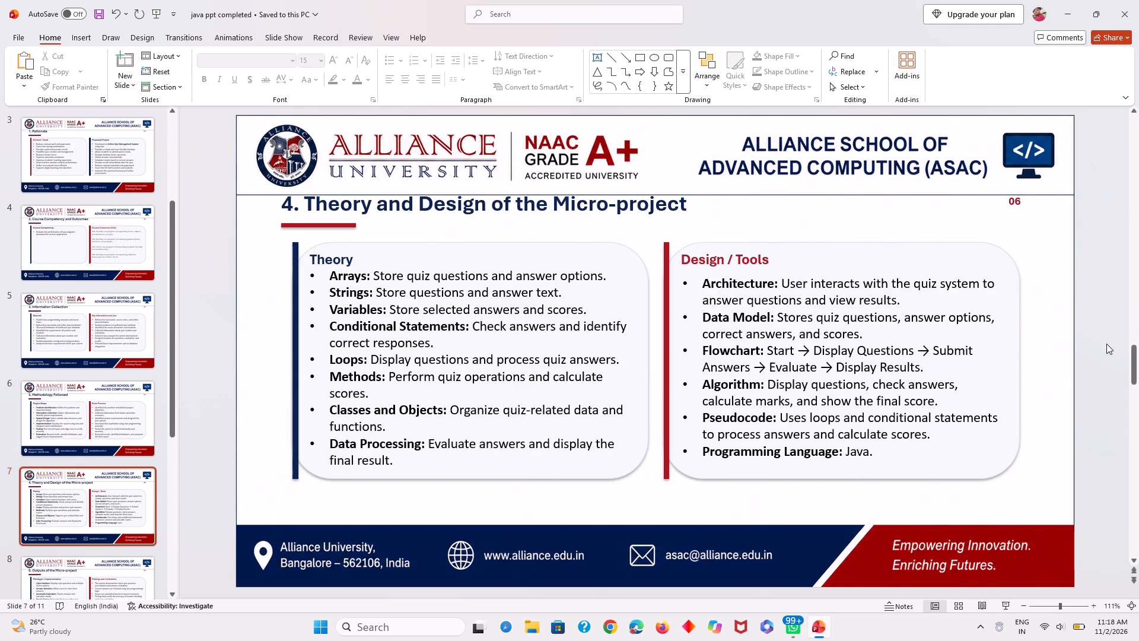
key(Up)
key(Up)
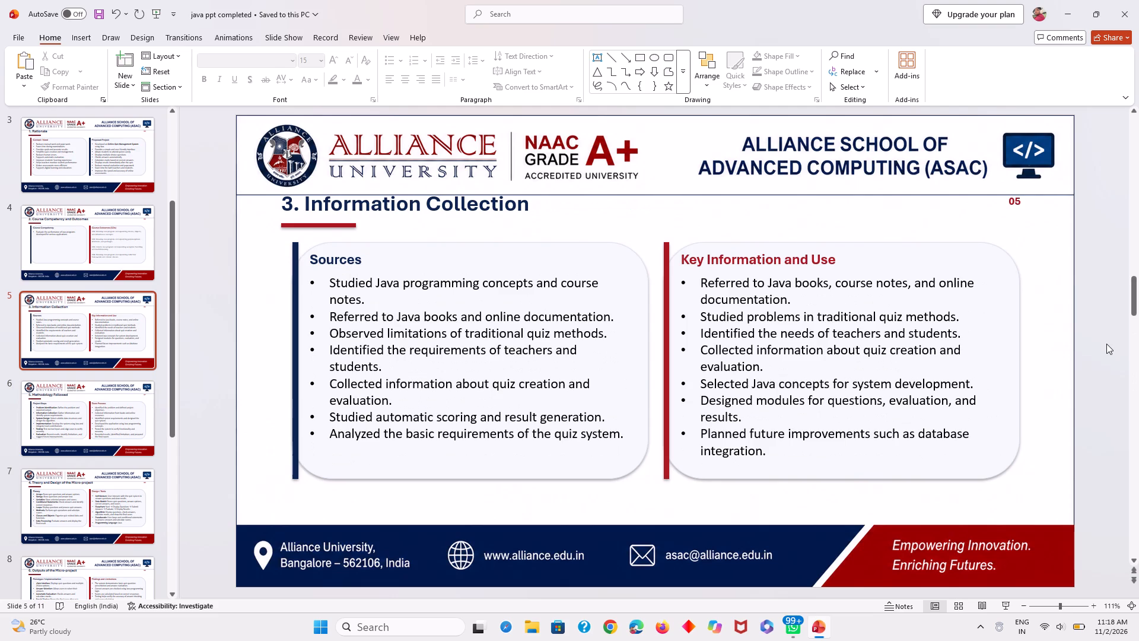
key(Down)
key(Down)
key(Down)
key(Up)
key(Up)
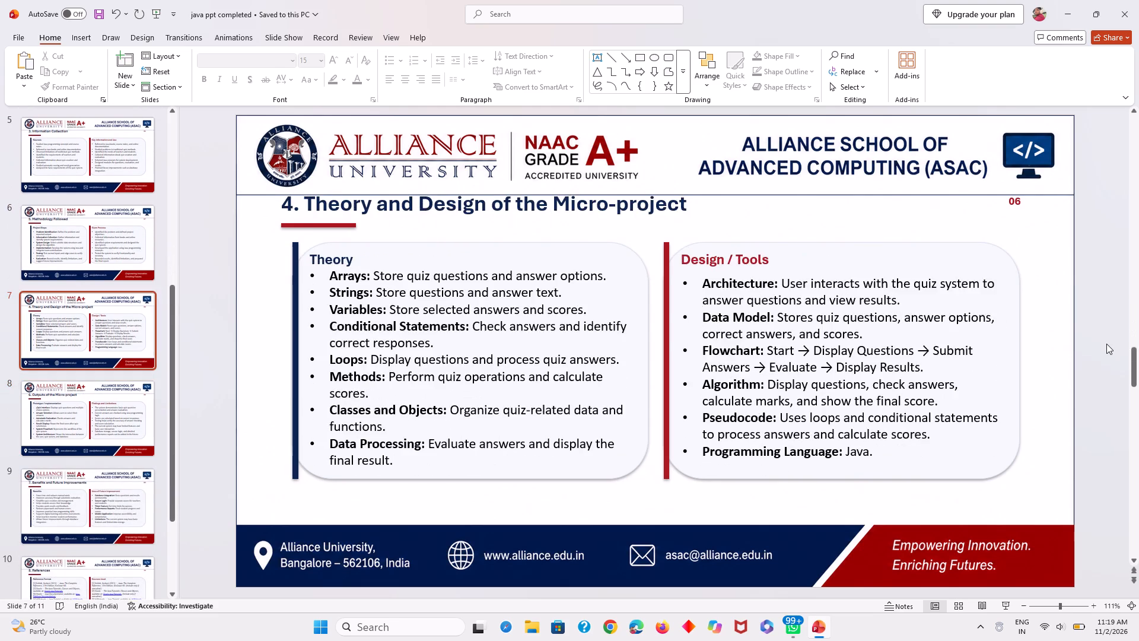
key(Up)
key(Down)
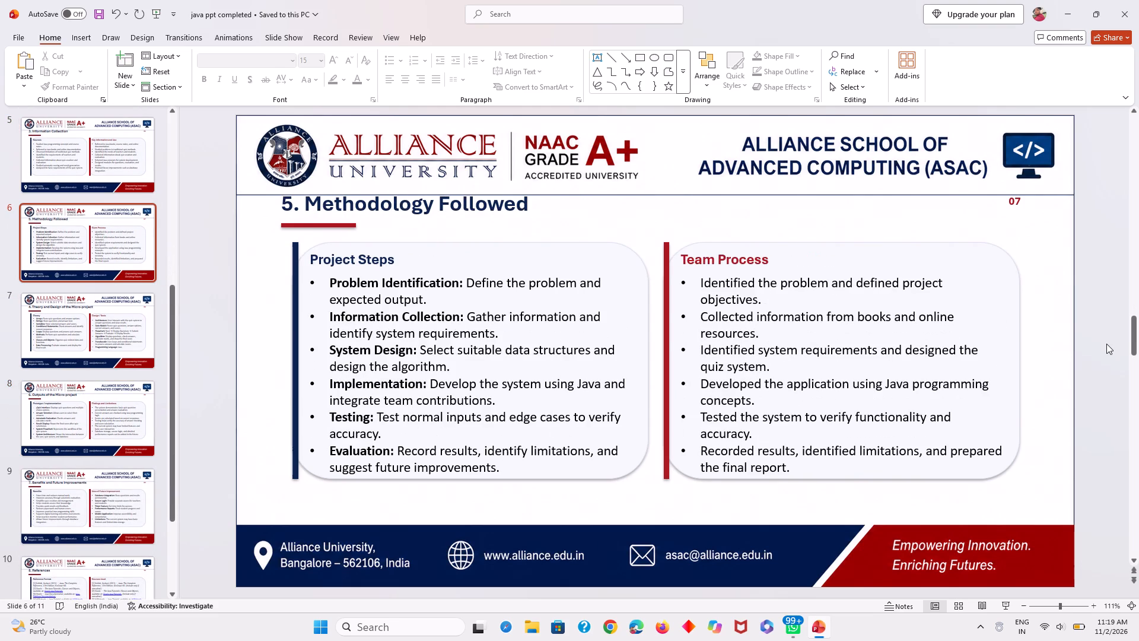
key(Down)
key(Up)
key(Up)
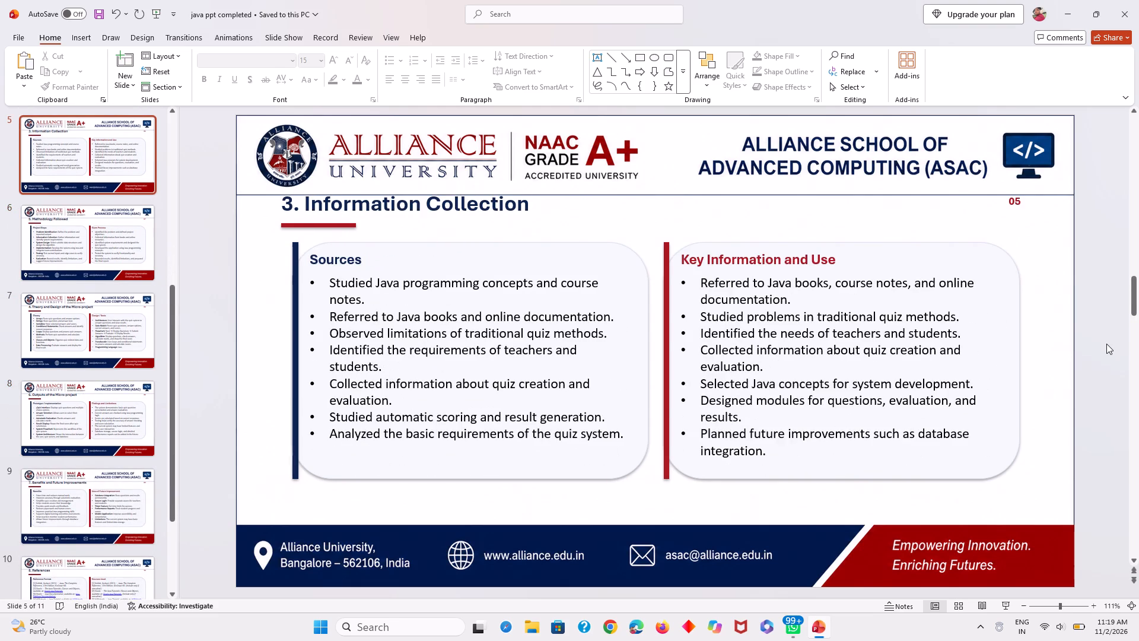
key(Down)
key(Down)
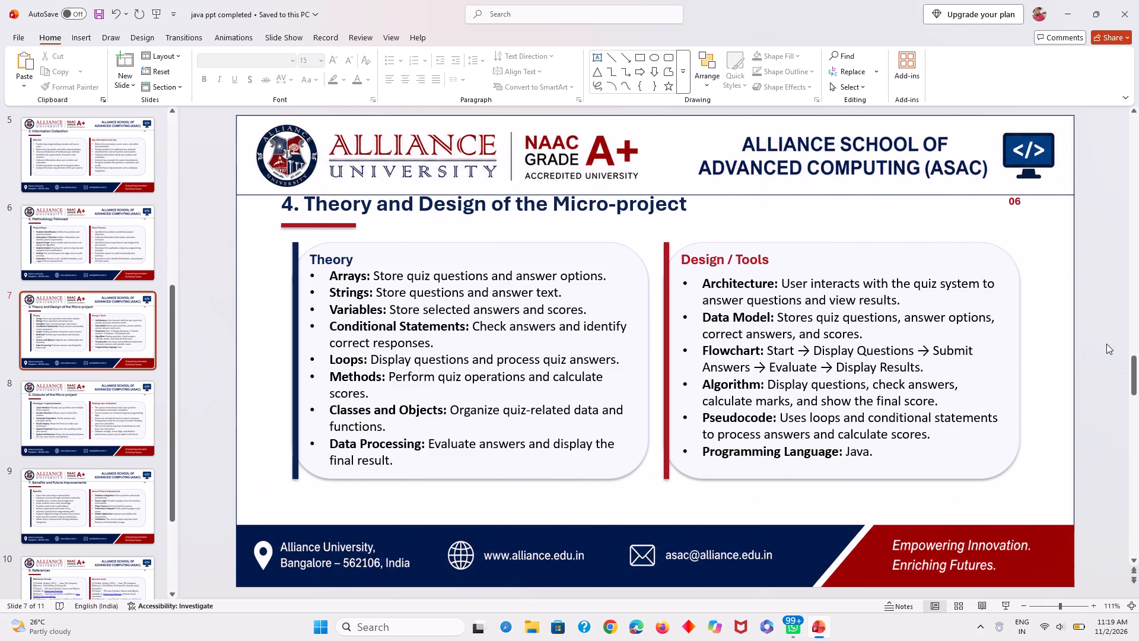
key(Up)
key(Up)
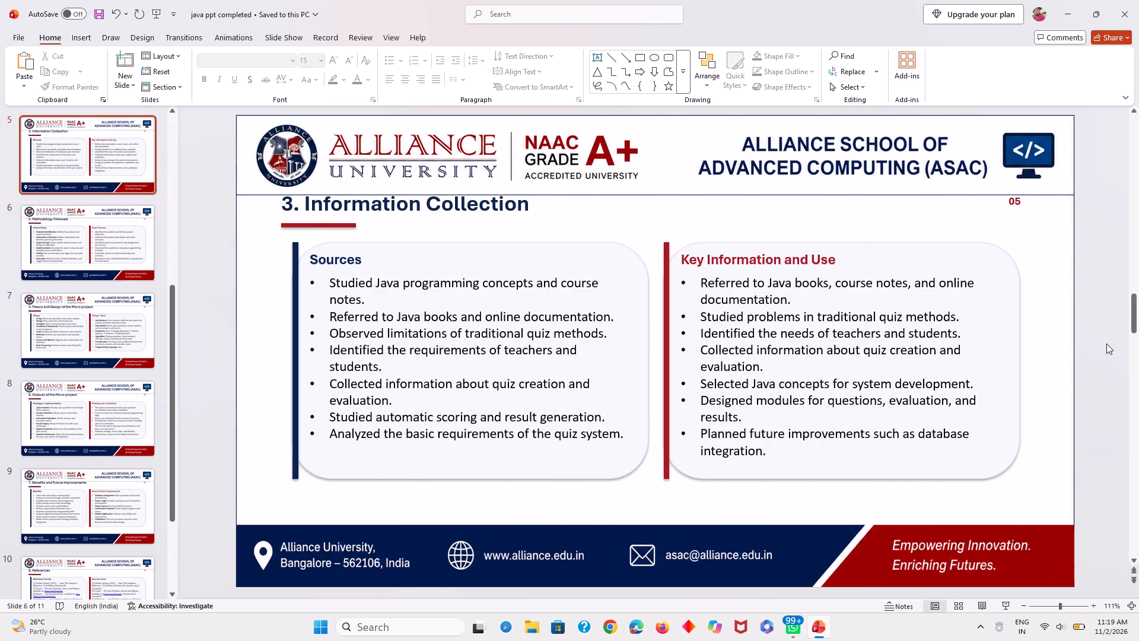
Look through the remaining slides up to the last one and go back to the References slide.
key(Down)
key(Down)
key(Down)
key(Down)
key(Down)
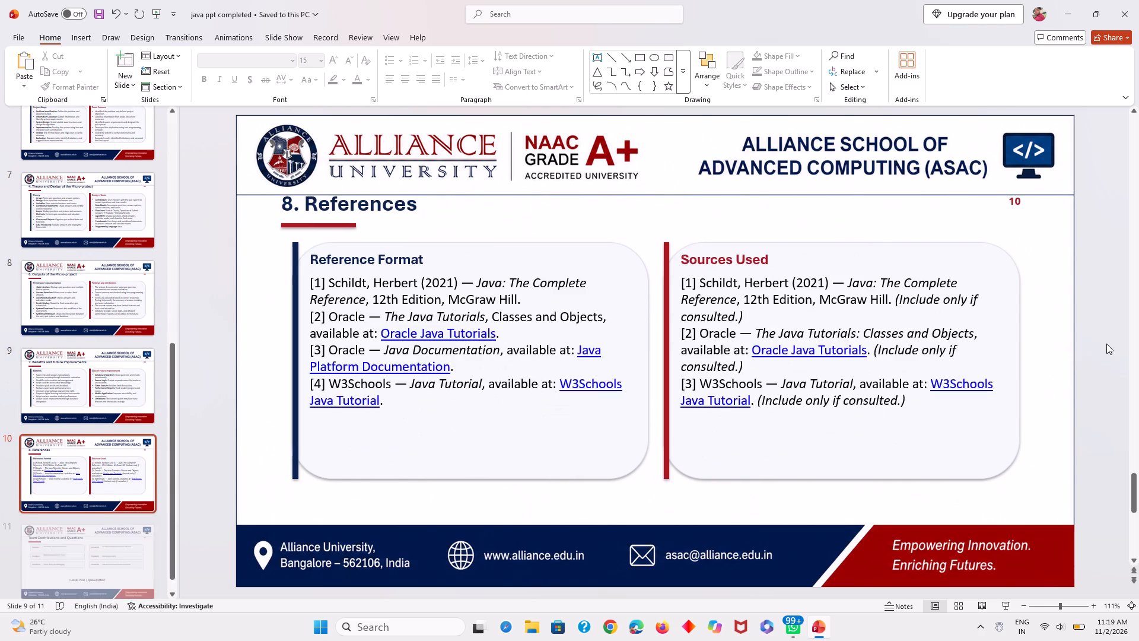
key(Down)
key(Up)
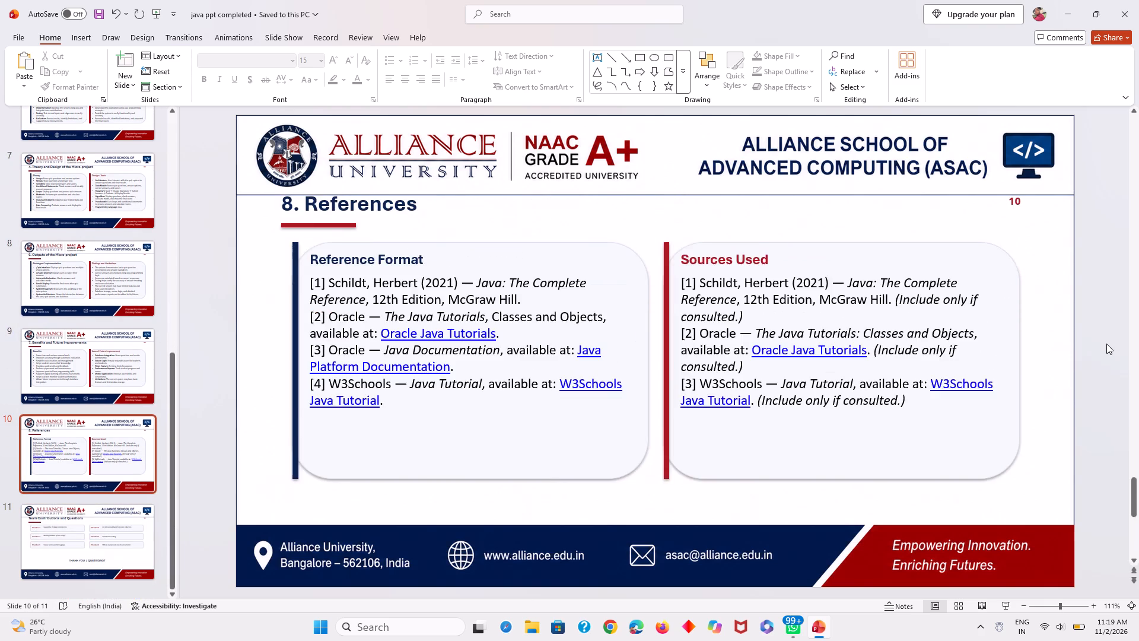
key(Down)
key(Up)
Delete the whole Sources Used column from the References slide: its card, source list, heading and red accent bar.
click(909, 463)
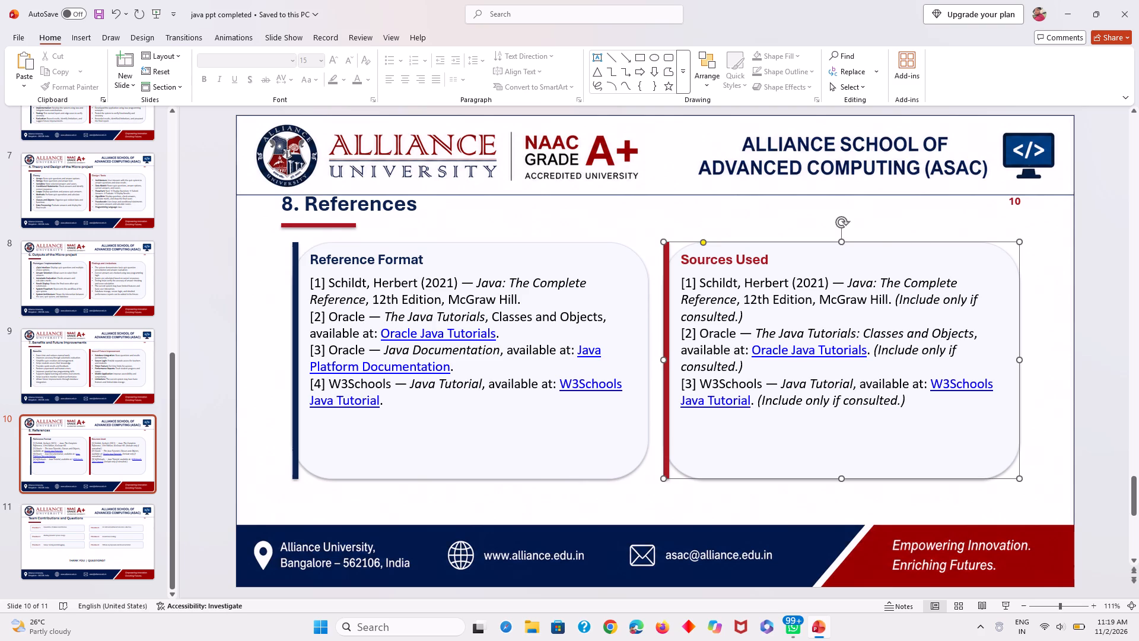
key(Delete)
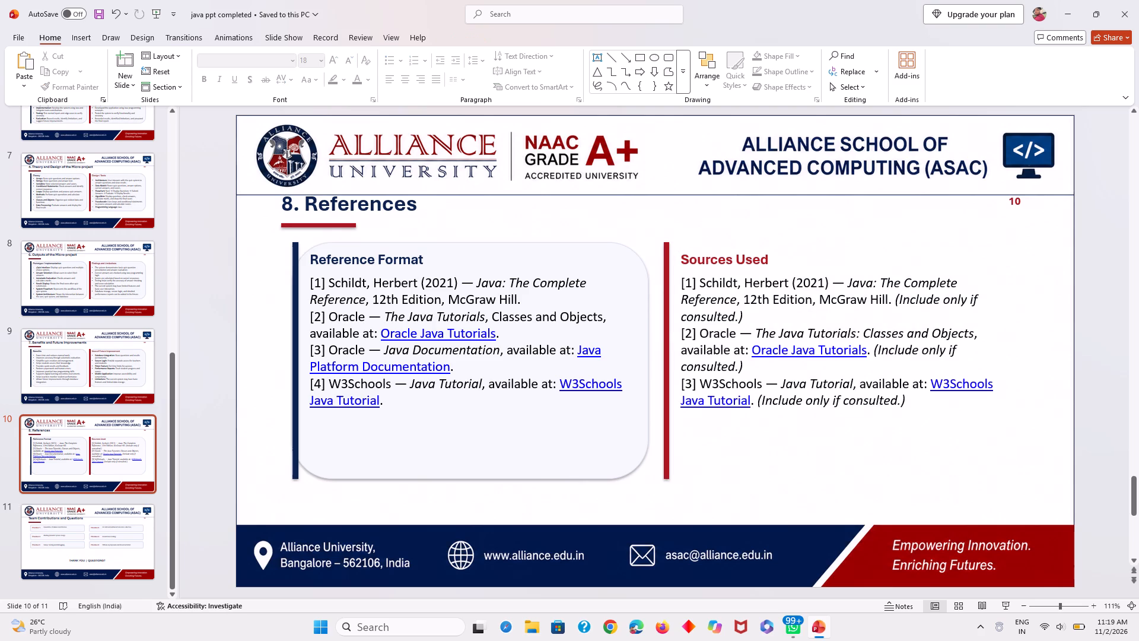
key(Delete)
click(841, 426)
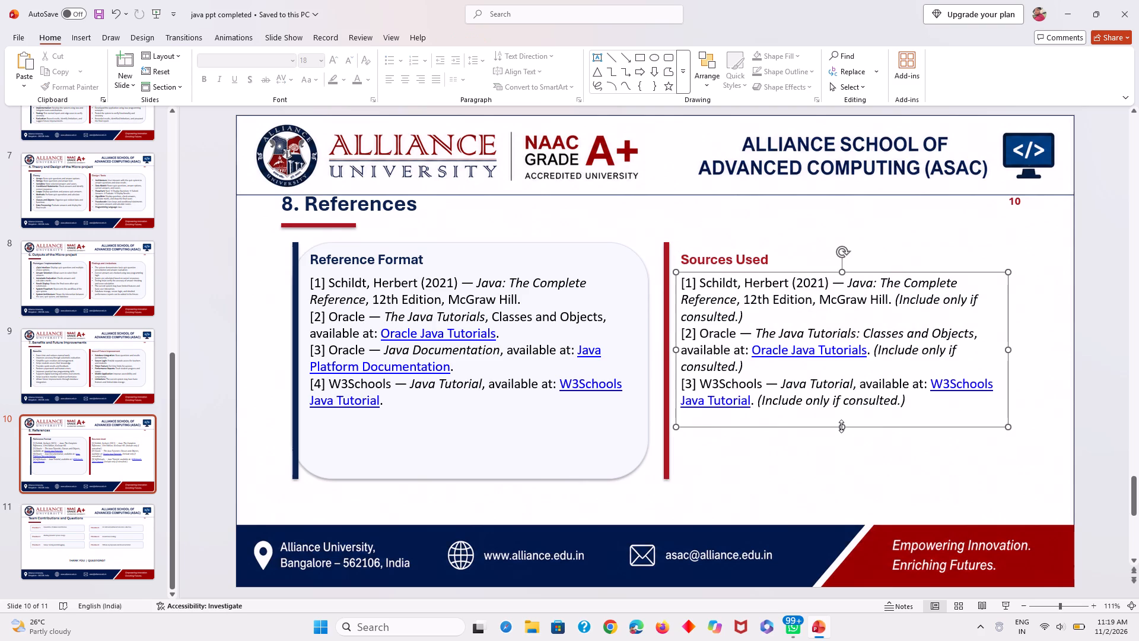
key(Delete)
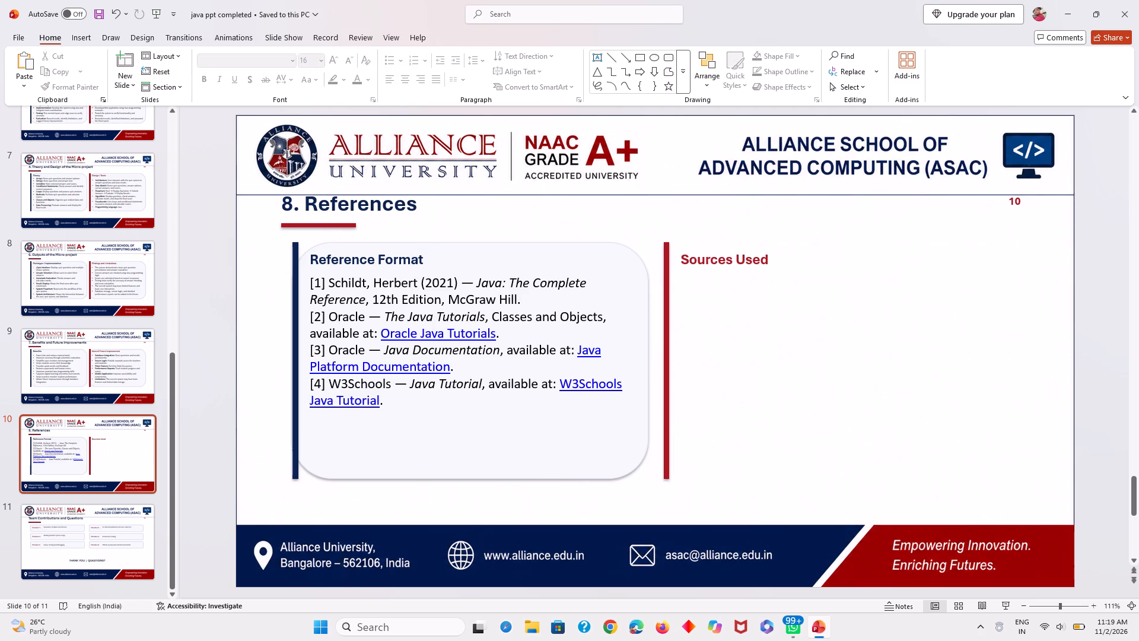
click(761, 263)
key(Delete)
key(Delete)
key(Delete)
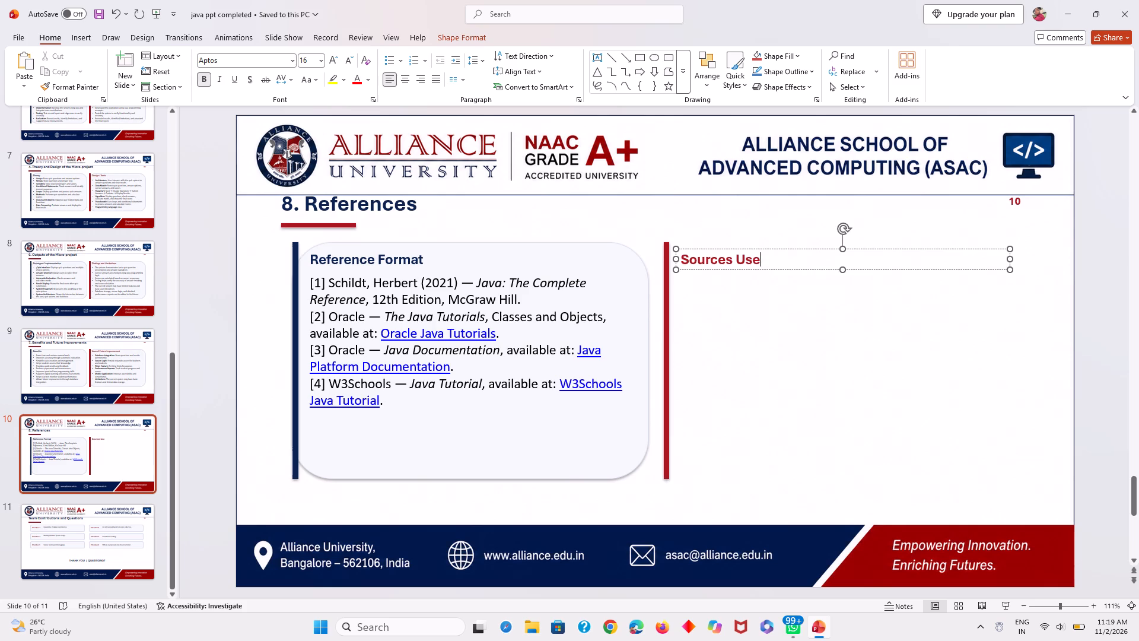
key(Delete)
click(784, 261)
key(Delete)
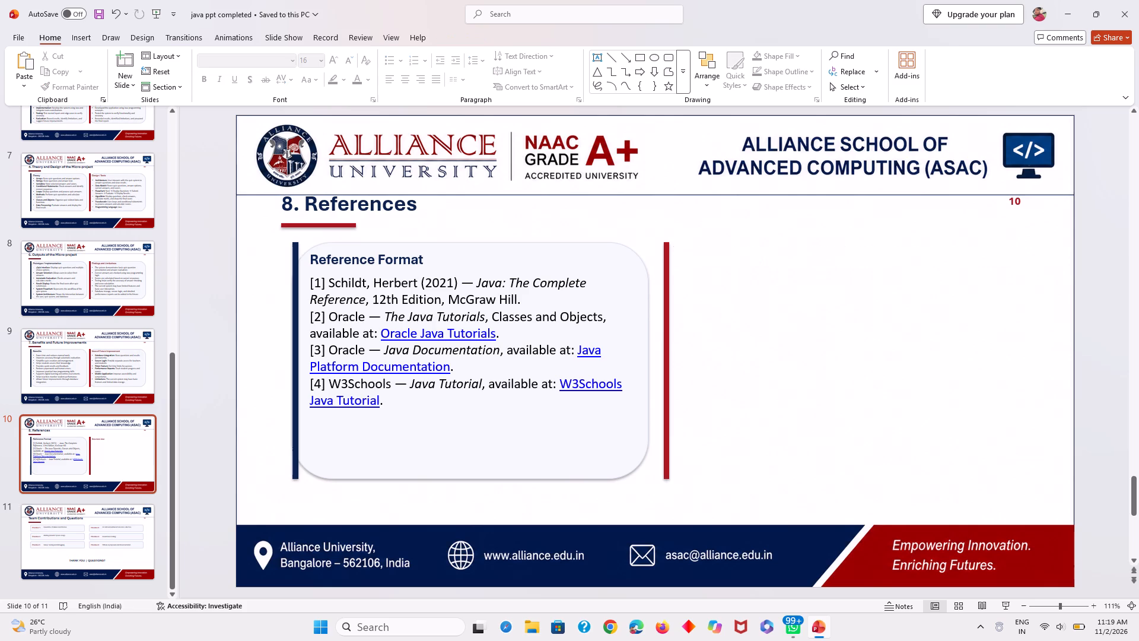
click(669, 293)
key(Delete)
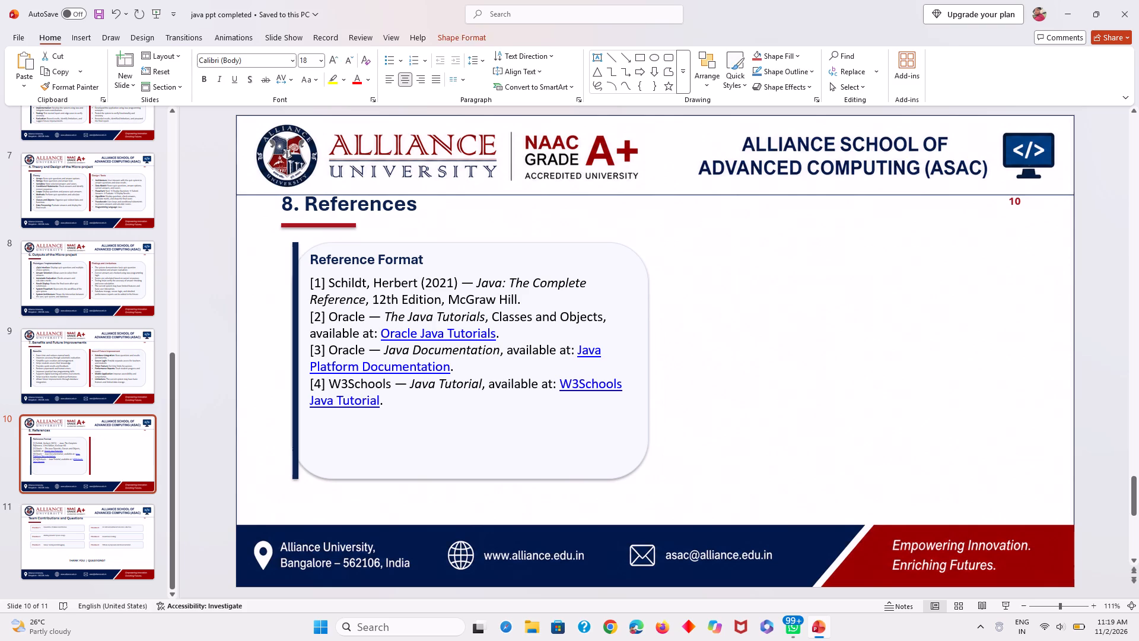
Widen the Reference Format card on the References slide into part of the space beside it.
click(637, 315)
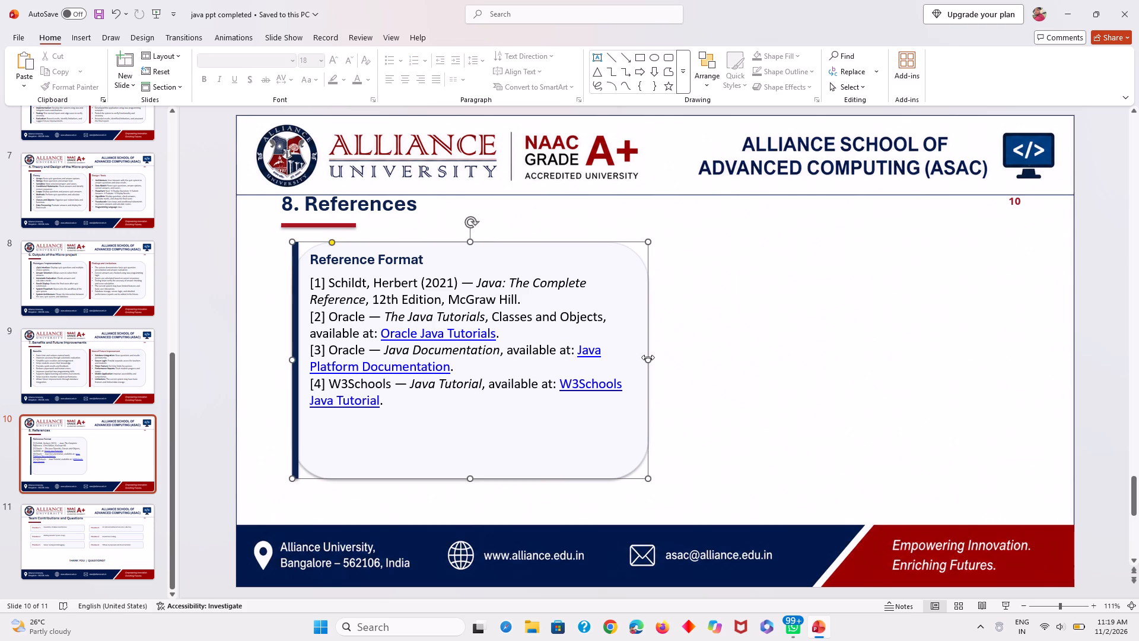
drag(648, 357, 804, 361)
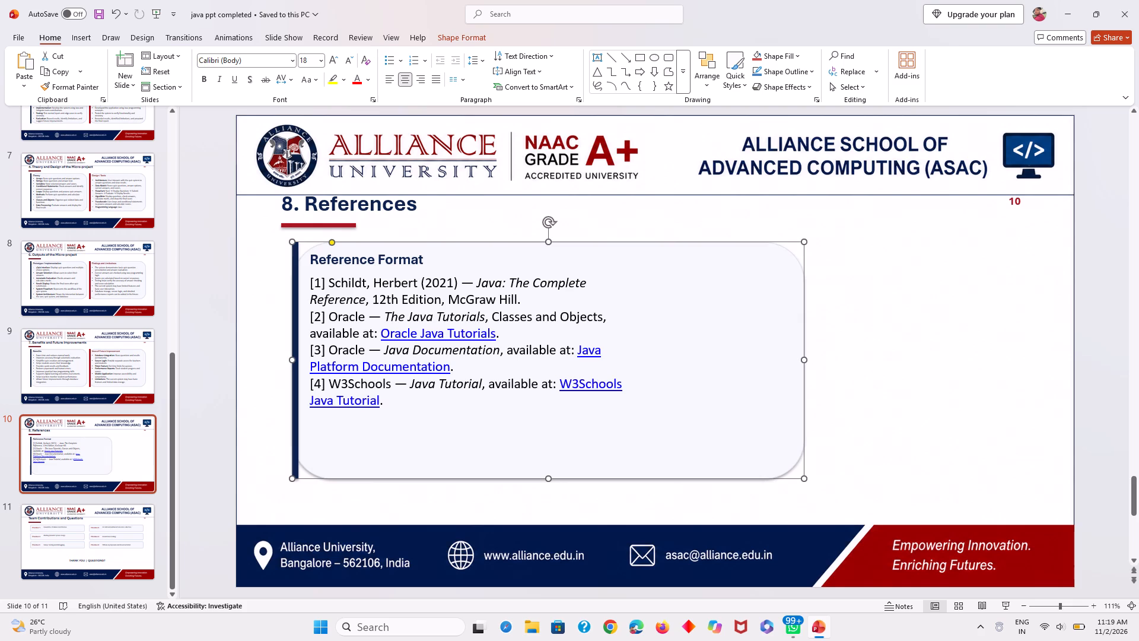
click(947, 344)
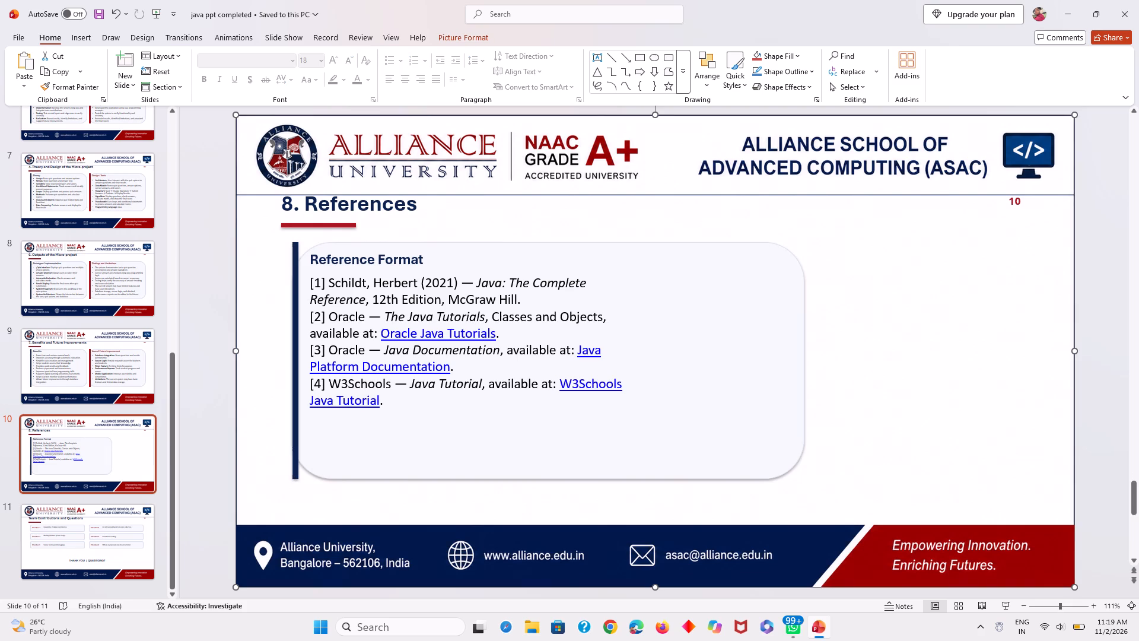
Open slide 11, Team Contributions and Questions.
click(100, 531)
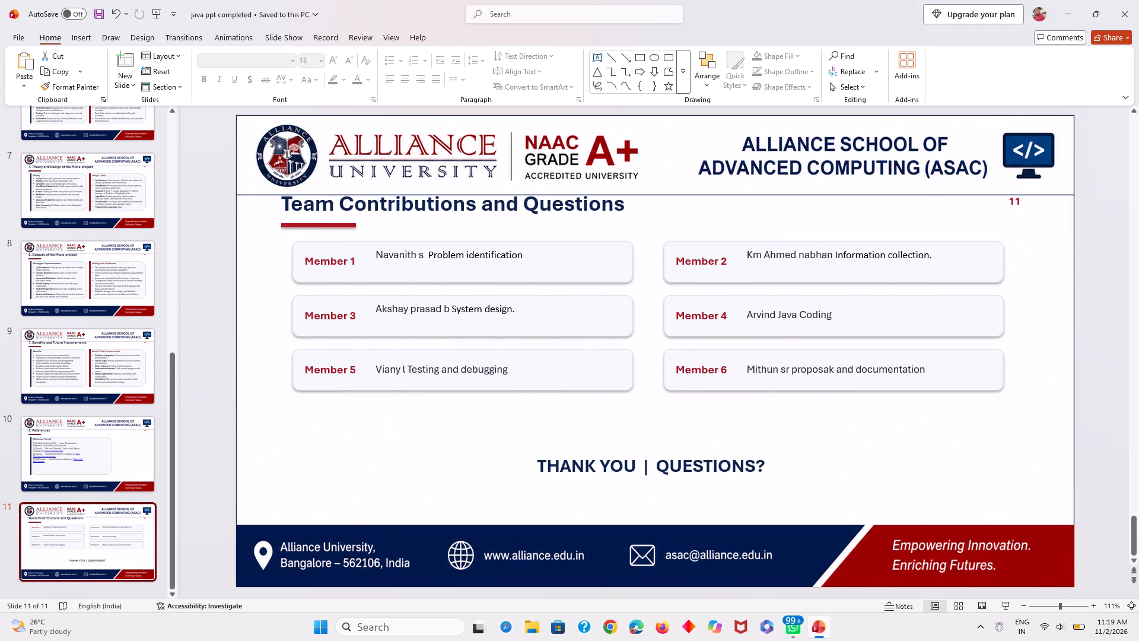
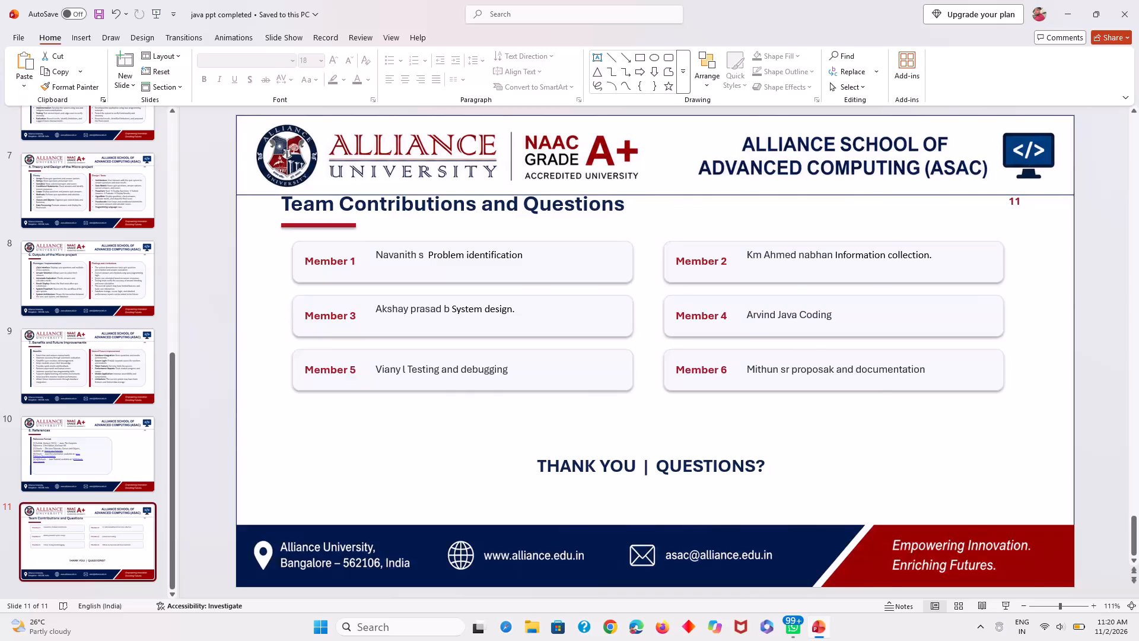
Delete the Member 5 entry from the Team Contributions slide, including its contribution text and card.
click(533, 255)
click(521, 251)
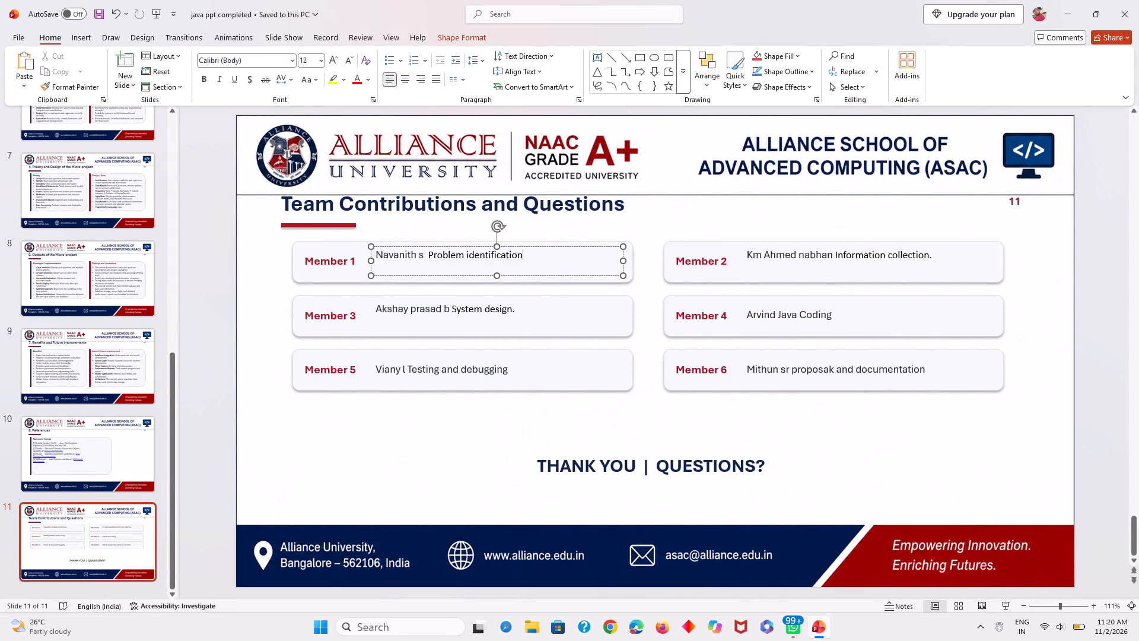
click(567, 366)
key(Delete)
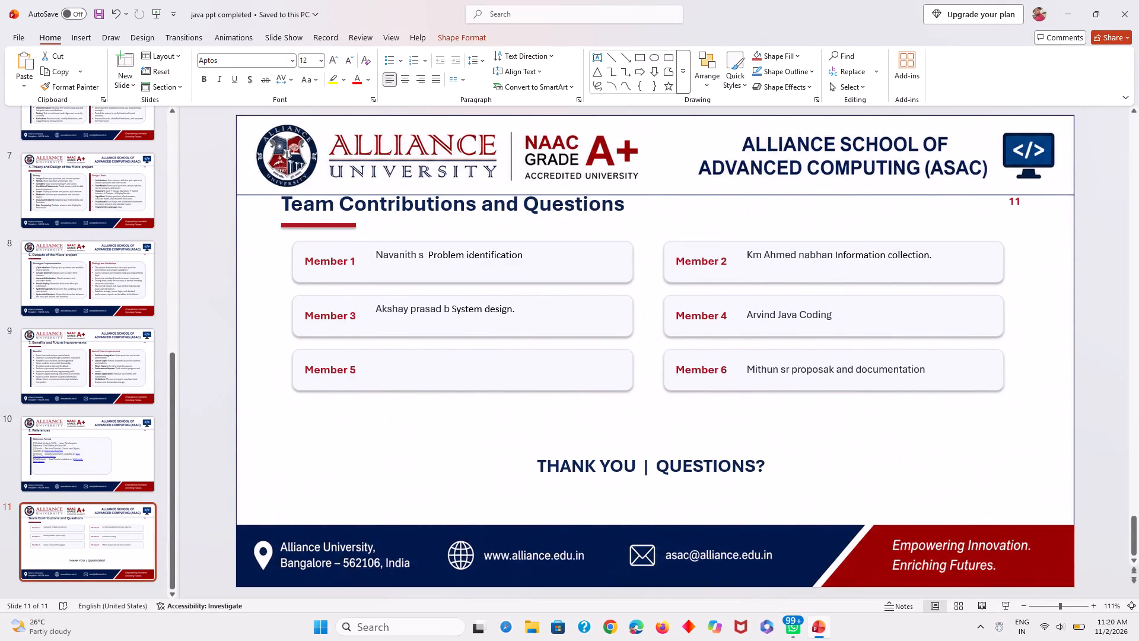
double_click(567, 366)
key(Delete)
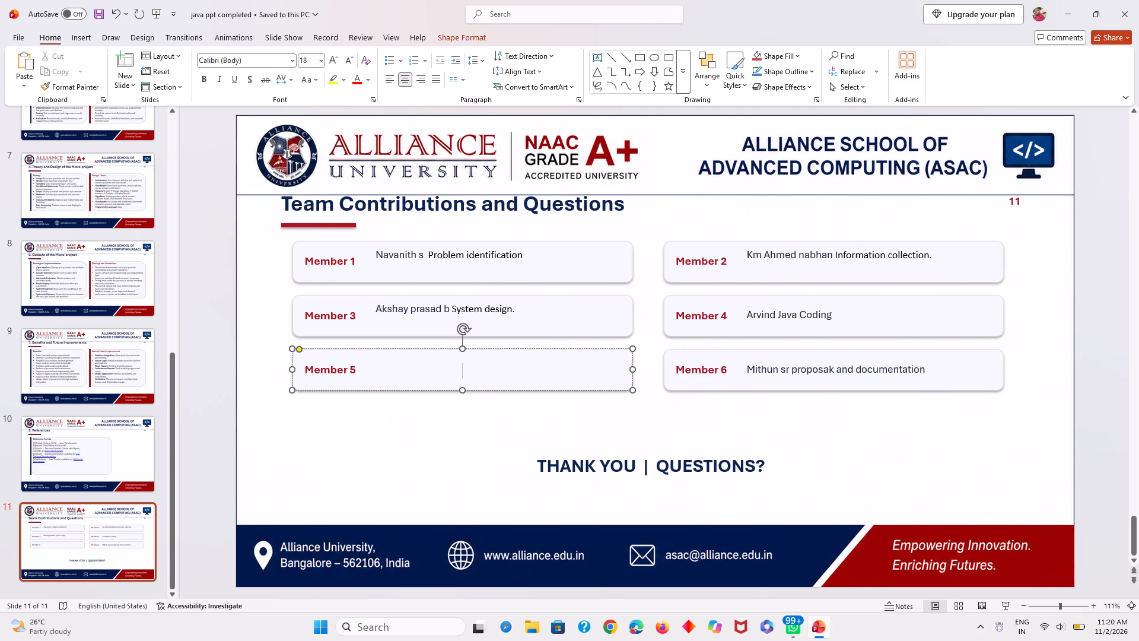
key(Delete)
click(568, 363)
key(Delete)
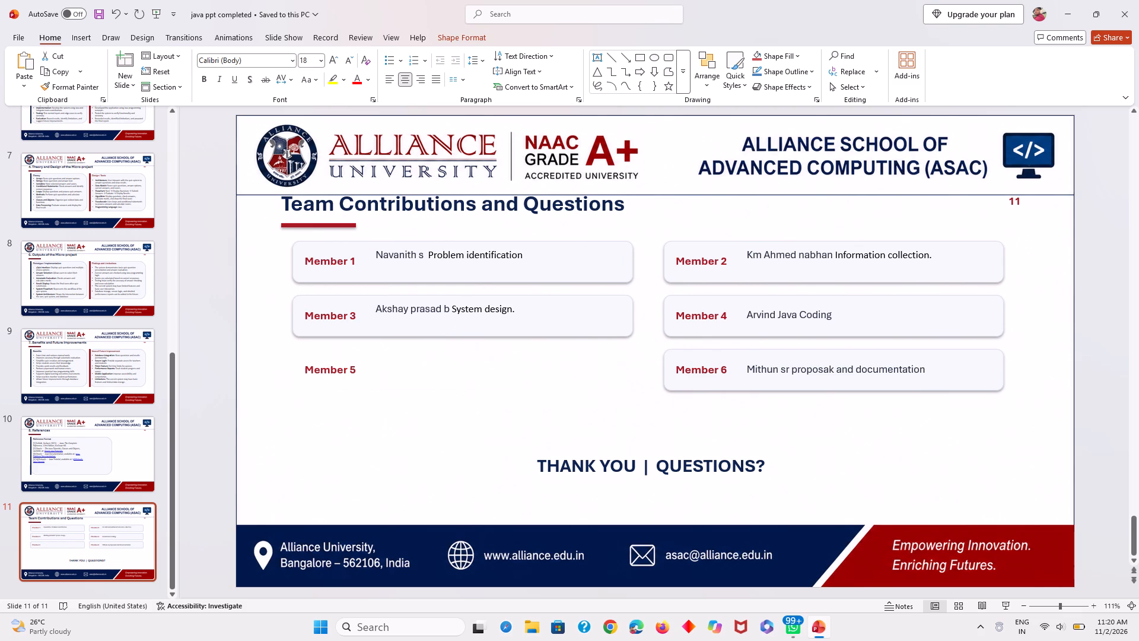
Delete the leftover Member 5 label from the Team Contributions slide.
click(339, 378)
key(Delete)
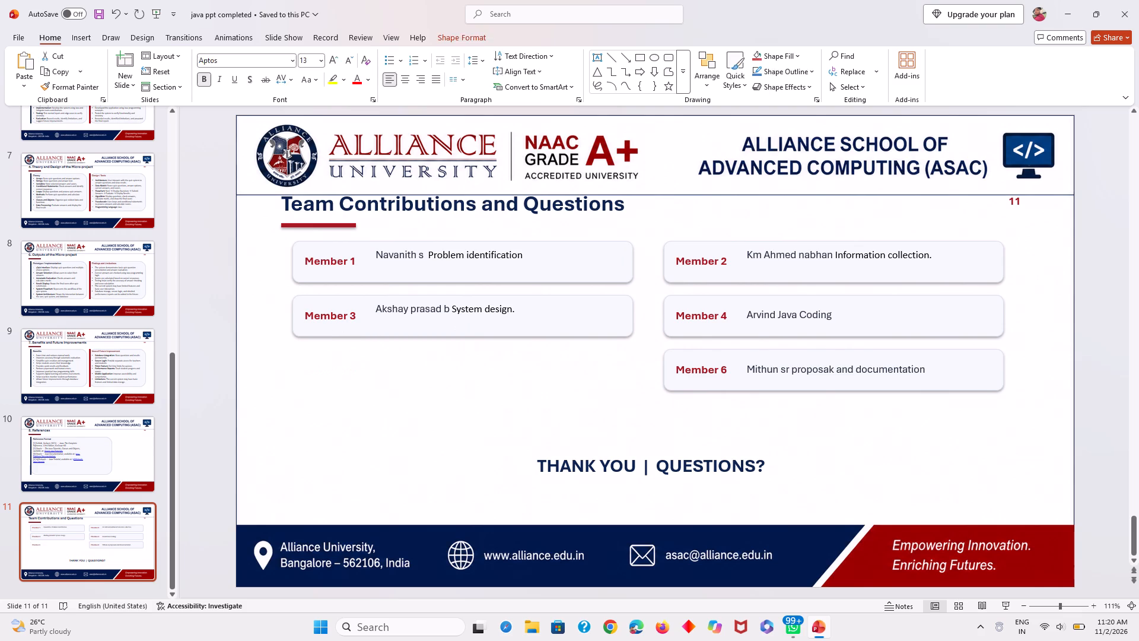
Delete the whole Member 6 entry from the Team Contributions slide: its contribution text, card and label.
click(812, 362)
key(Delete)
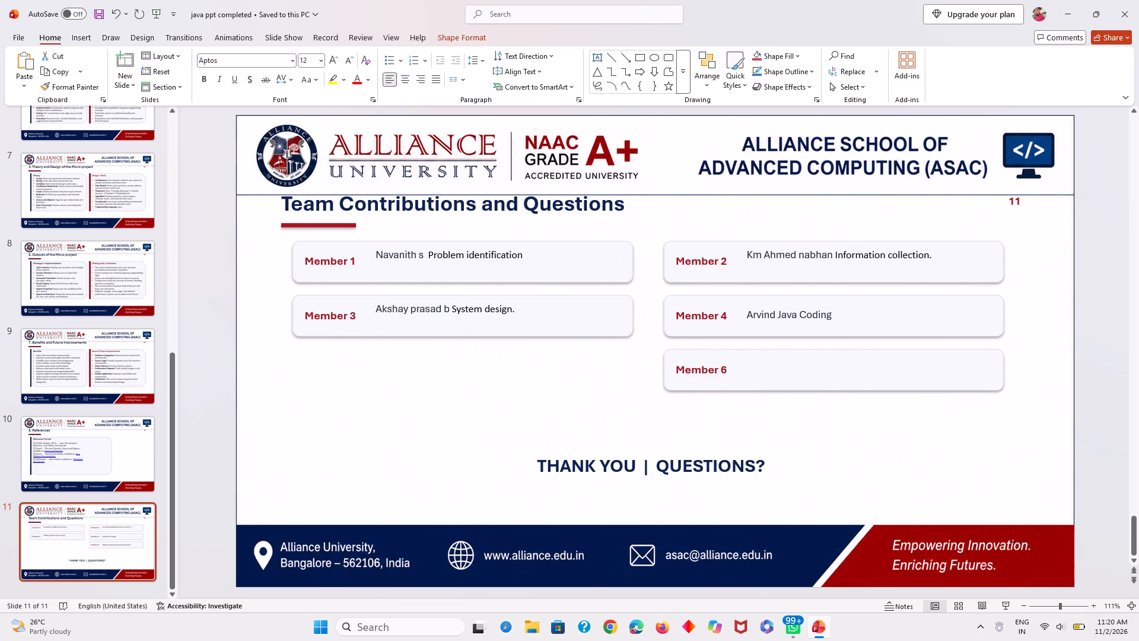
click(812, 362)
key(Delete)
click(719, 364)
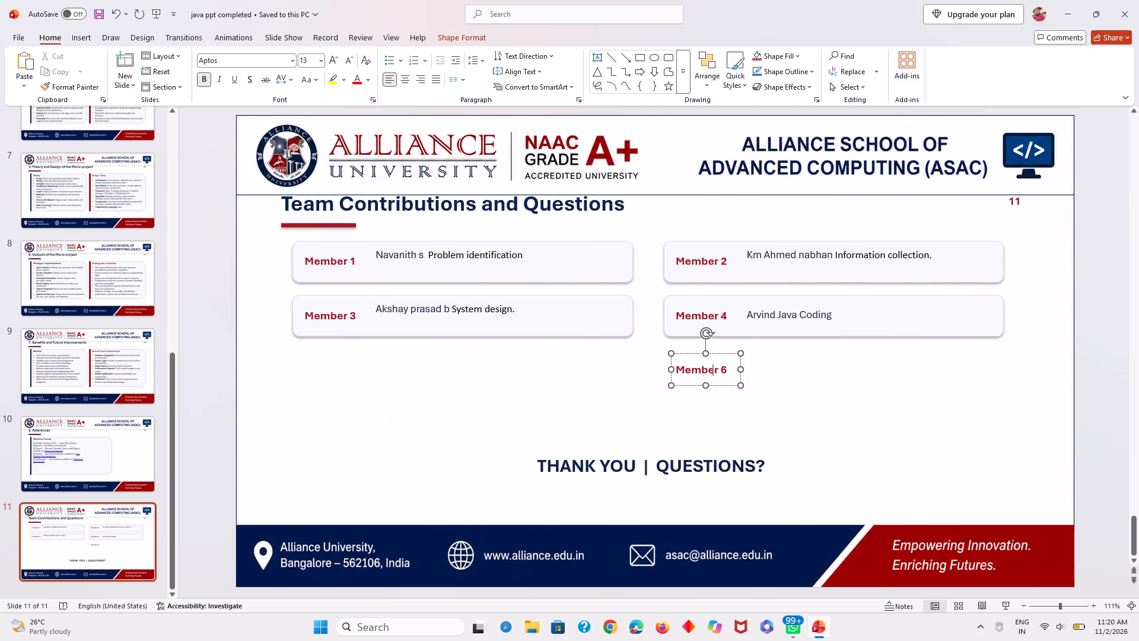
key(Delete)
click(719, 364)
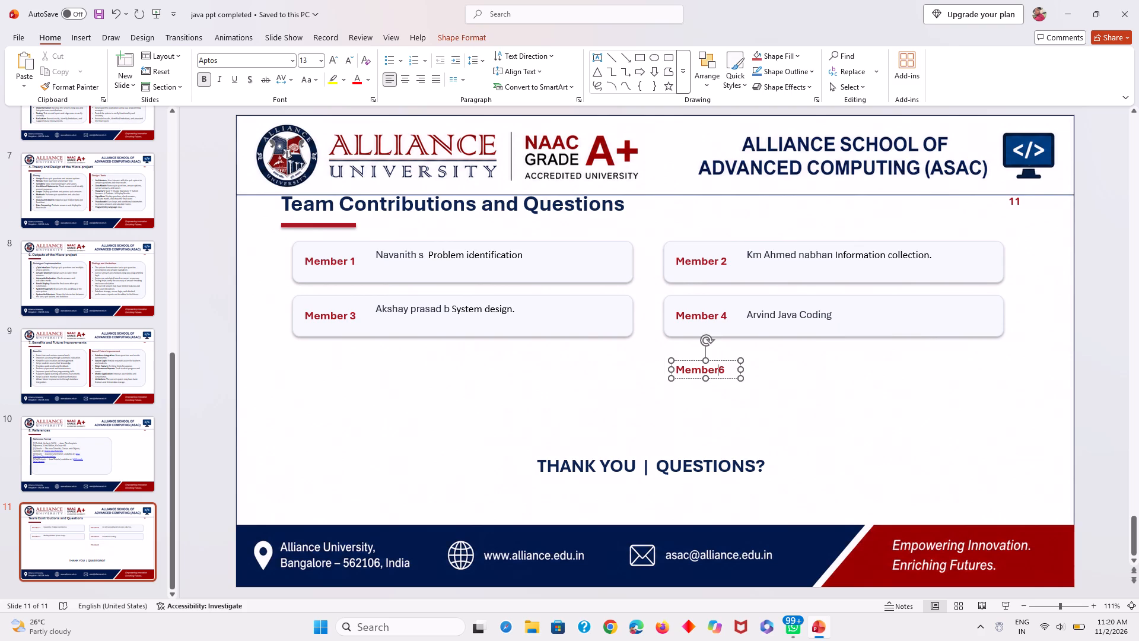
key(Delete)
click(729, 368)
key(Delete)
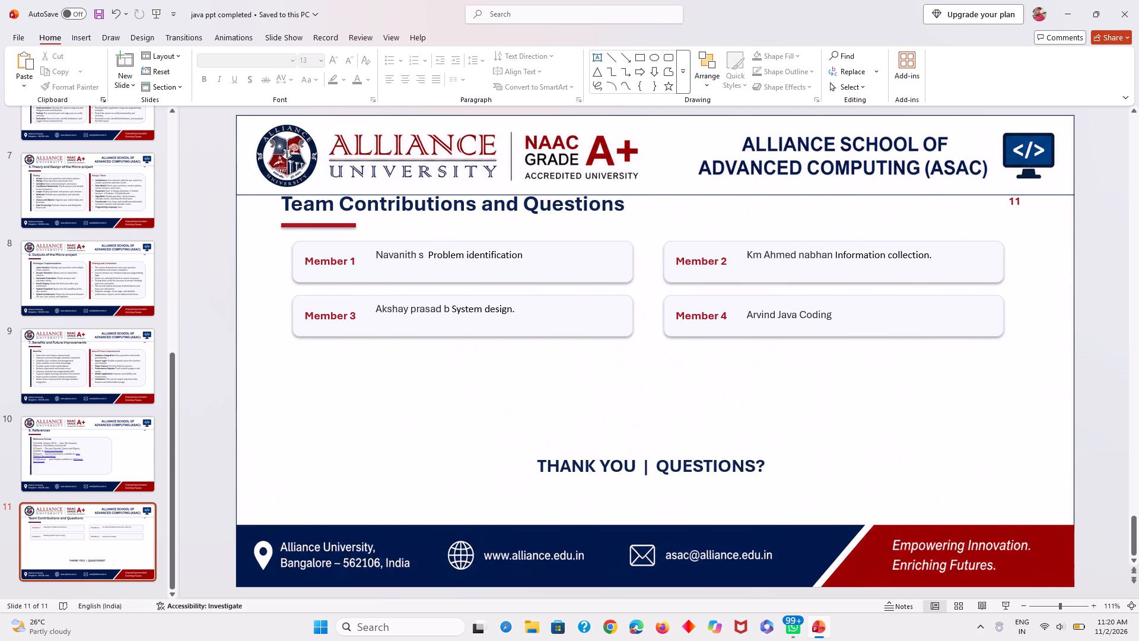
Replace the name and contribution text in the Member 4 card with the new team member's name.
click(854, 311)
click(854, 311)
click(829, 313)
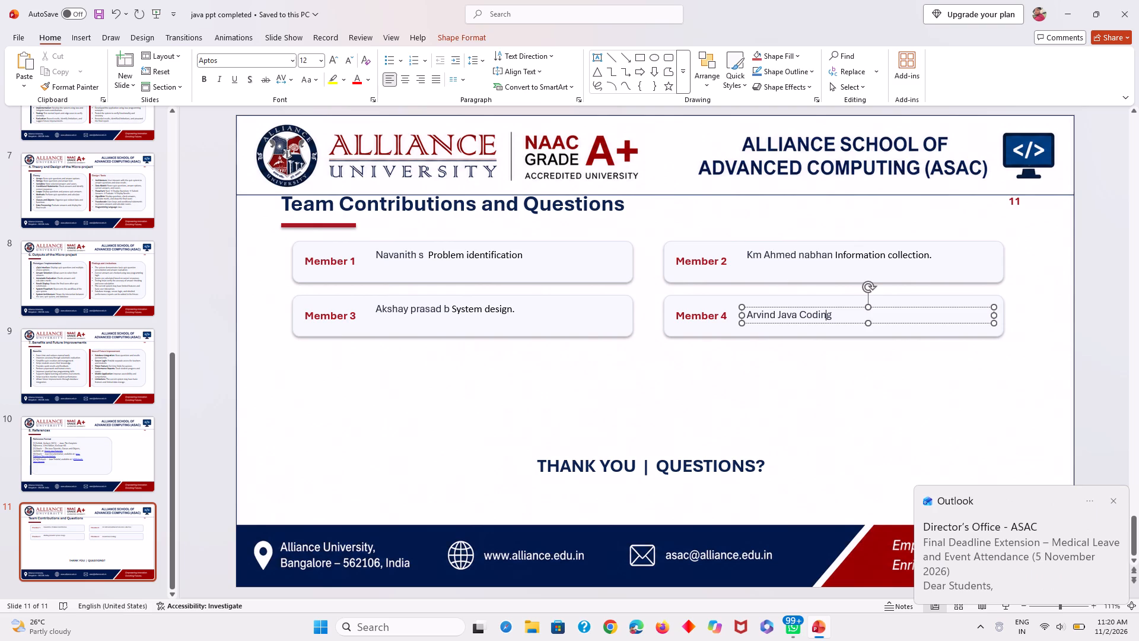
key(Right)
key(BackSpace)
key(BackSpace)
key(BackSpace)
key(BackSpace)
key(BackSpace)
key(BackSpace)
key(BackSpace)
key(BackSpace)
key(BackSpace)
key(BackSpace)
key(BackSpace)
key(BackSpace)
key(BackSpace)
key(BackSpace)
key(BackSpace)
key(BackSpace)
key(BackSpace)
key(BackSpace)
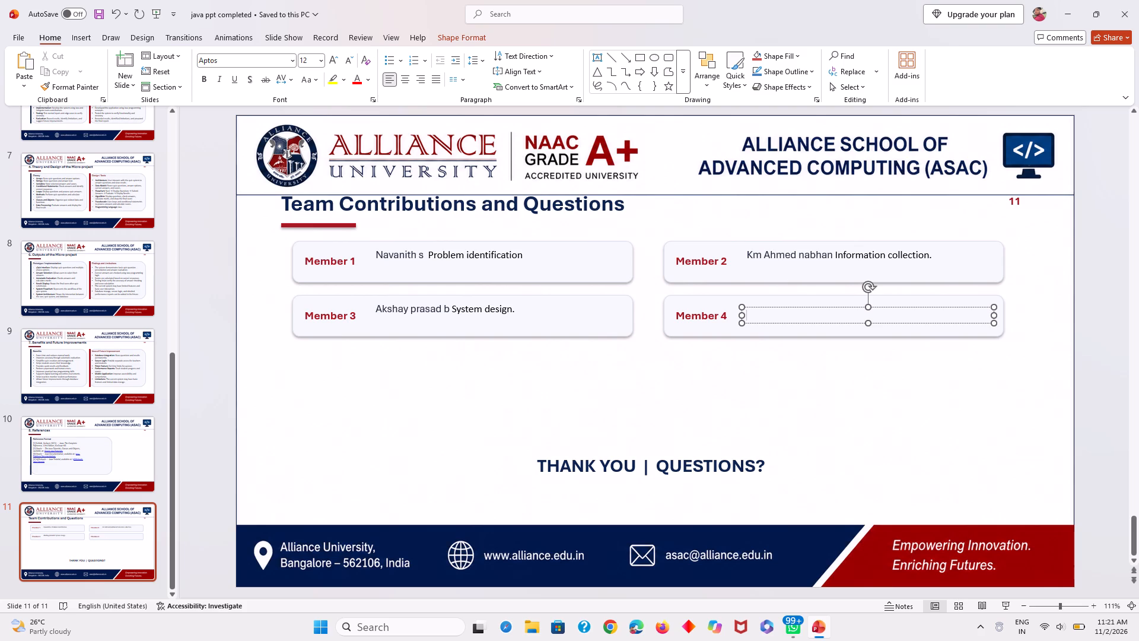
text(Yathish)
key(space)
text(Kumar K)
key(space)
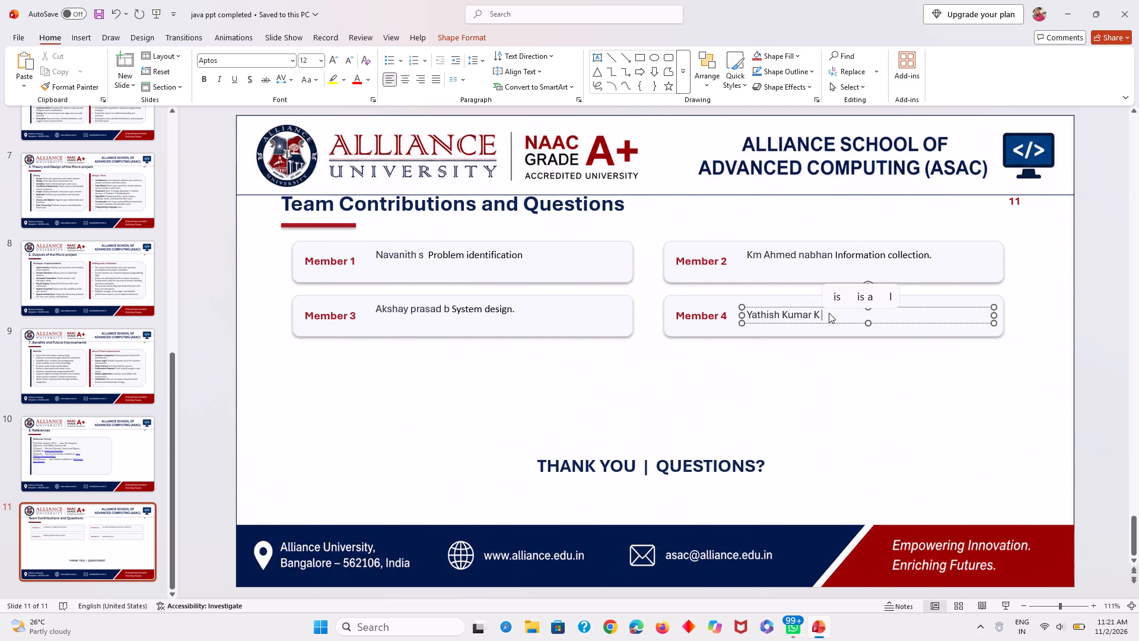
Add the role Testing to Member 4's entry after the name, separated by a spaced hyphen.
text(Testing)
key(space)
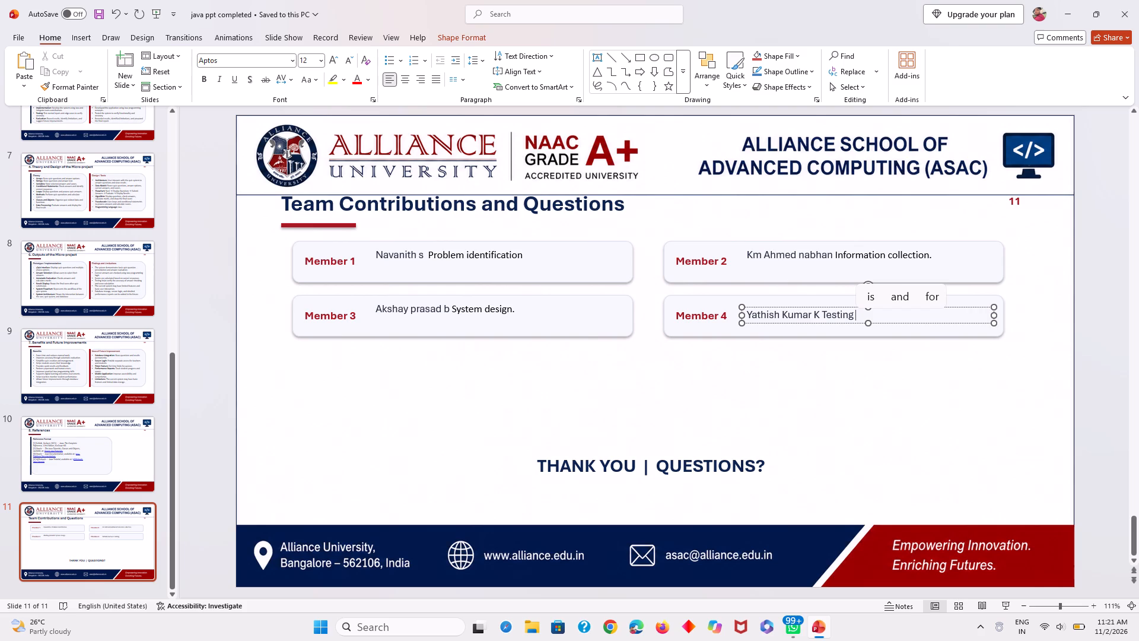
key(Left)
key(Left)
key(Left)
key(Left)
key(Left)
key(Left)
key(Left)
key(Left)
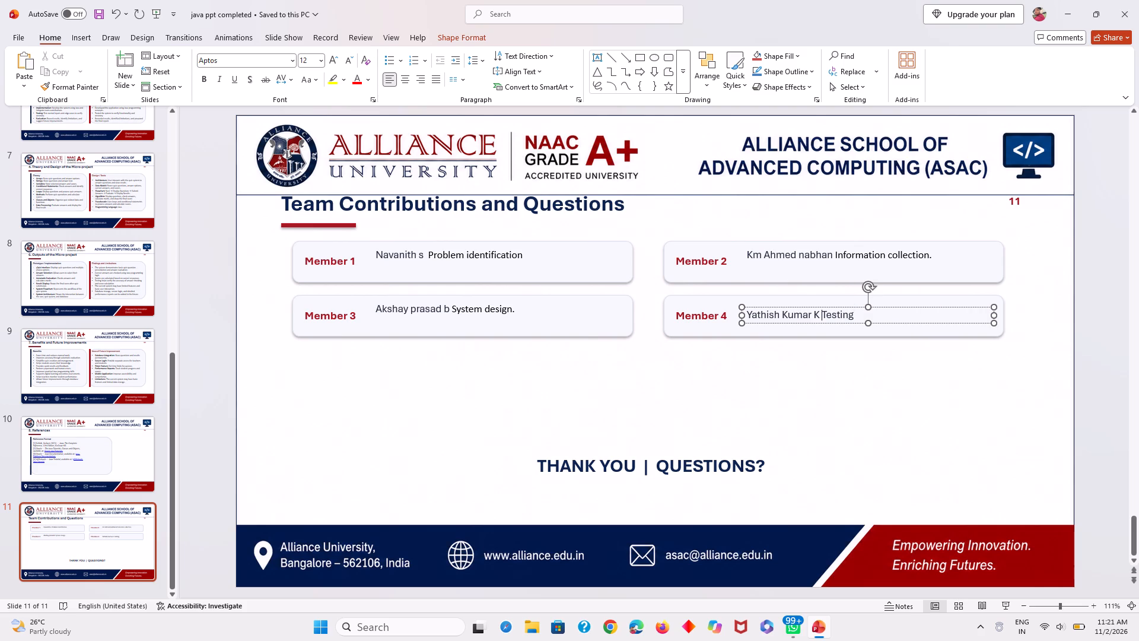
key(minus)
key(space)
Extend Member 4's role so that it reads Testing and Documentation.
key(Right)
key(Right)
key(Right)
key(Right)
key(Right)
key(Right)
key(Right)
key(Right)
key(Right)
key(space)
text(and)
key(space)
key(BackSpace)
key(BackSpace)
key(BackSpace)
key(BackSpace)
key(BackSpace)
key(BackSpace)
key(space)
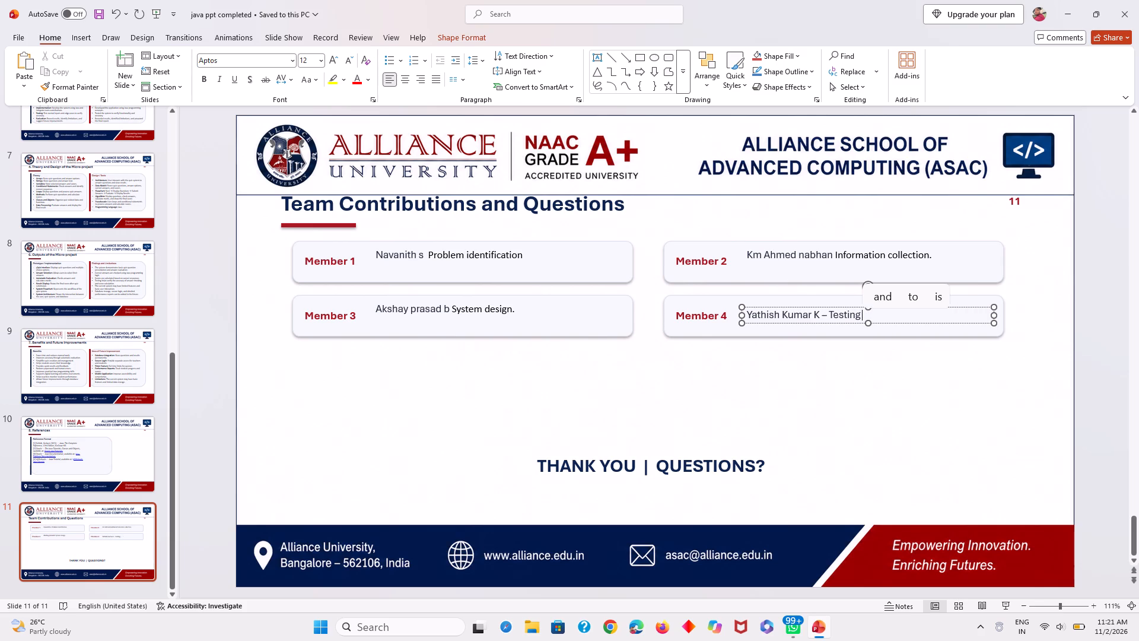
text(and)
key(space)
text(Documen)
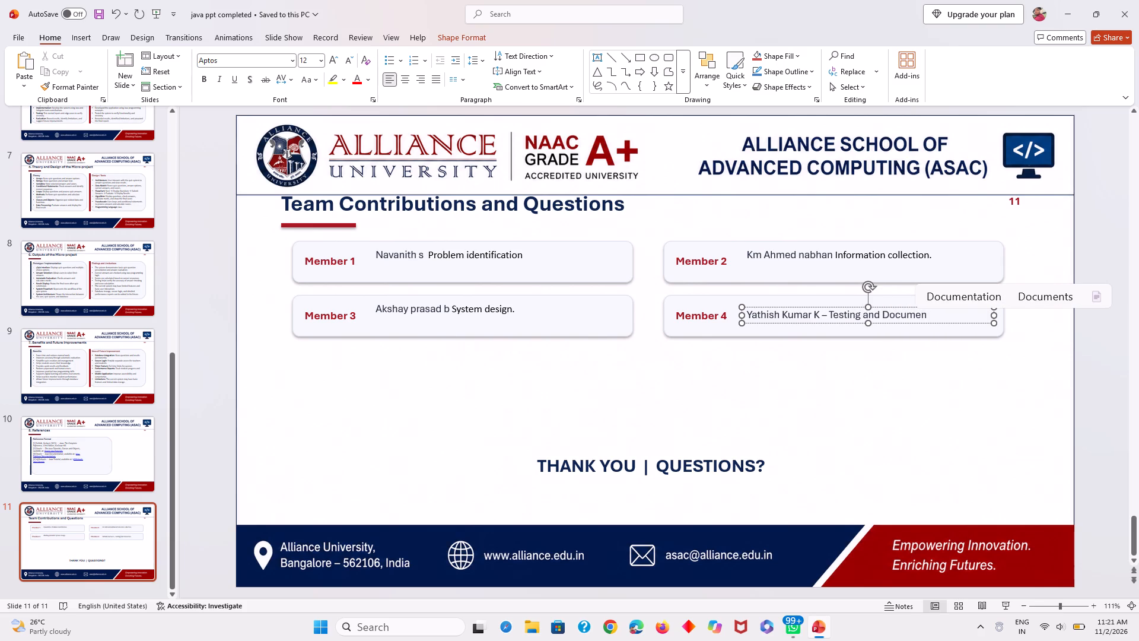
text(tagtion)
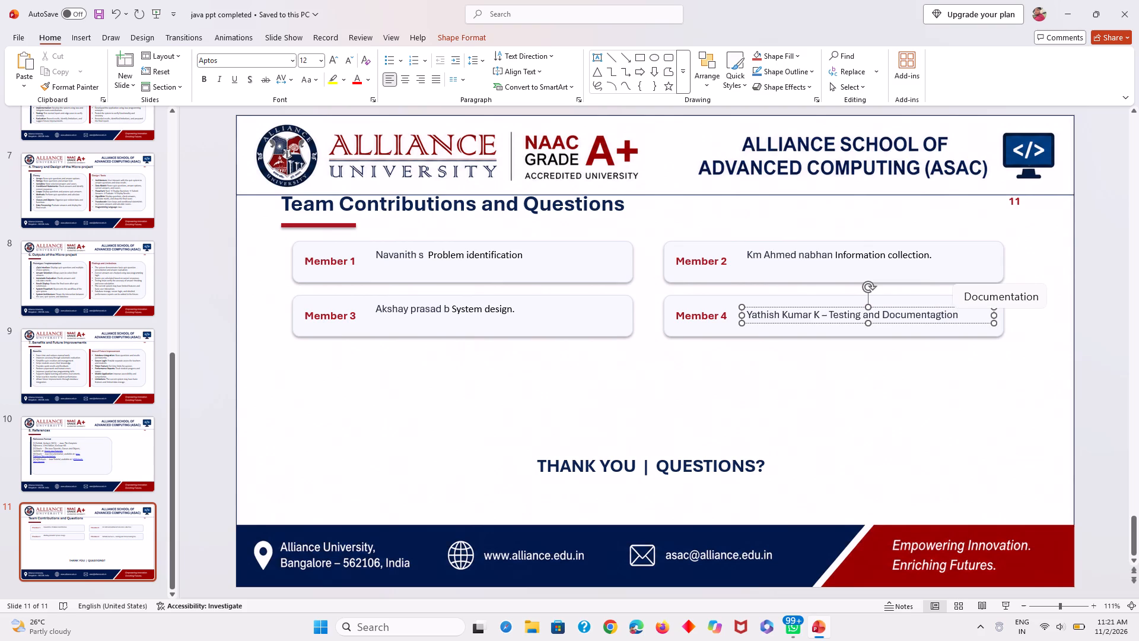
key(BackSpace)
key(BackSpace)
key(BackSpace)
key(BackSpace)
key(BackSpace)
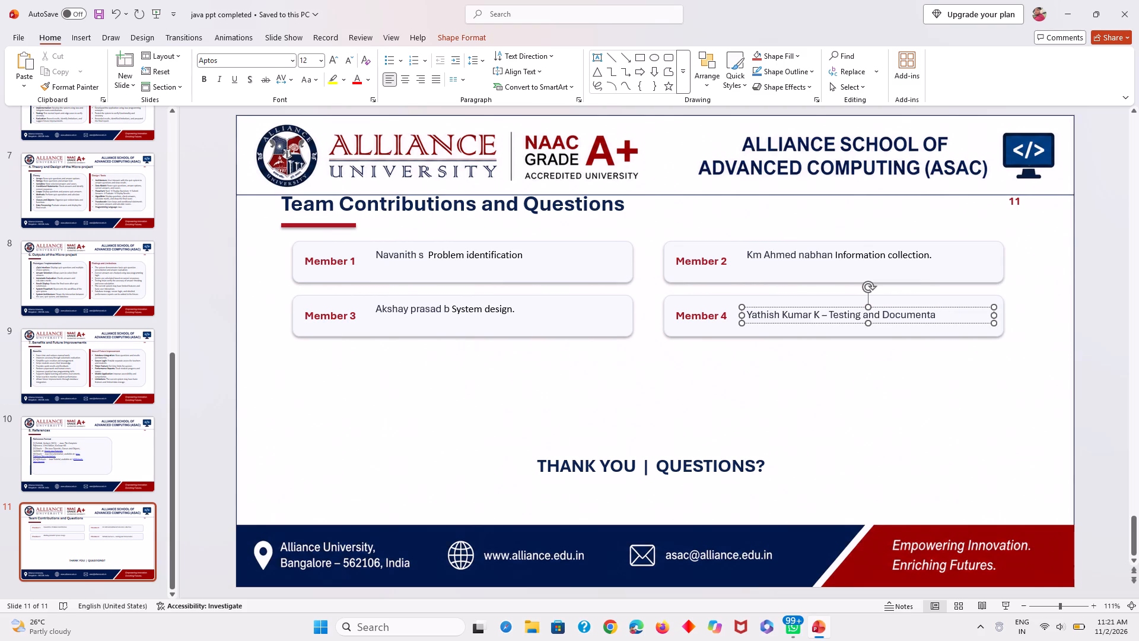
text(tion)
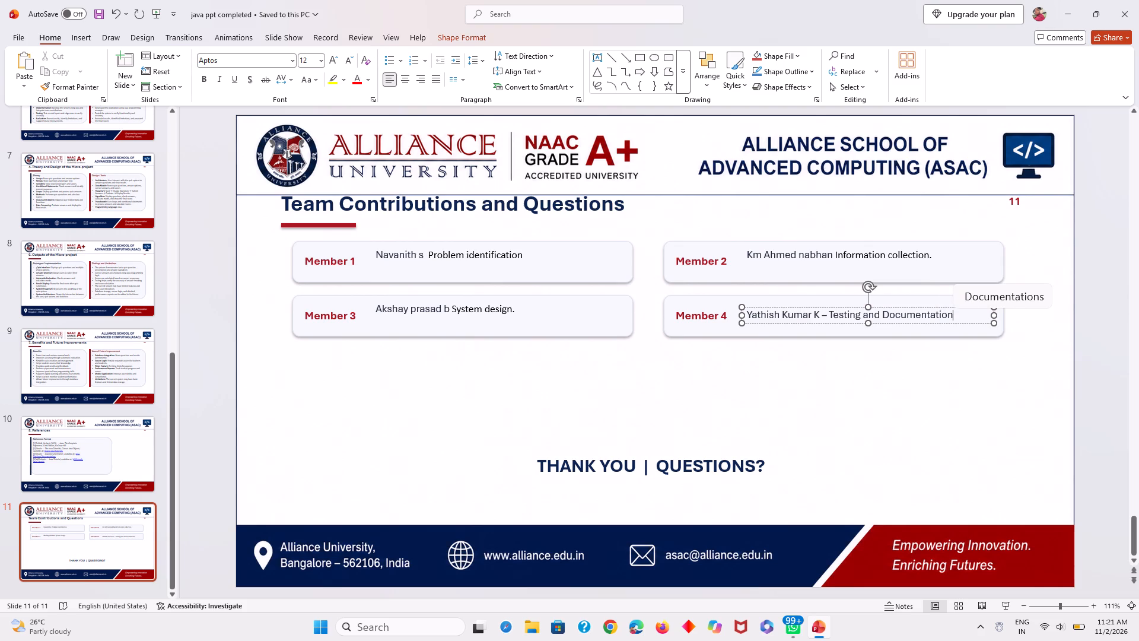
Replace Member 2's entry with the new member's name, a dash and the role Java Programming and Development.
click(917, 262)
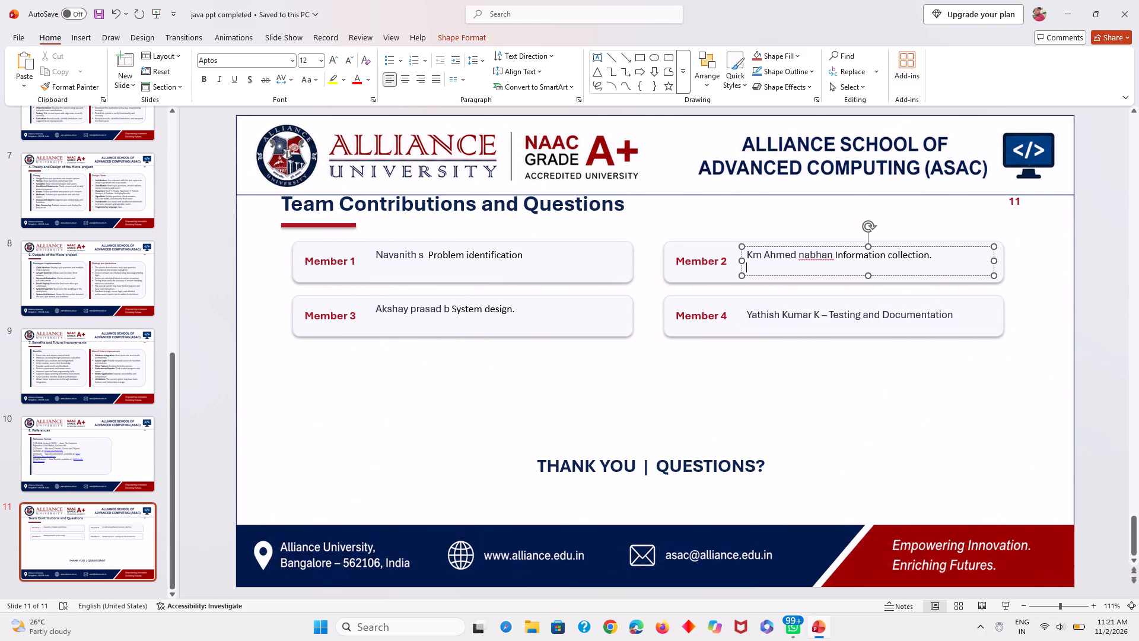
click(936, 255)
click(933, 255)
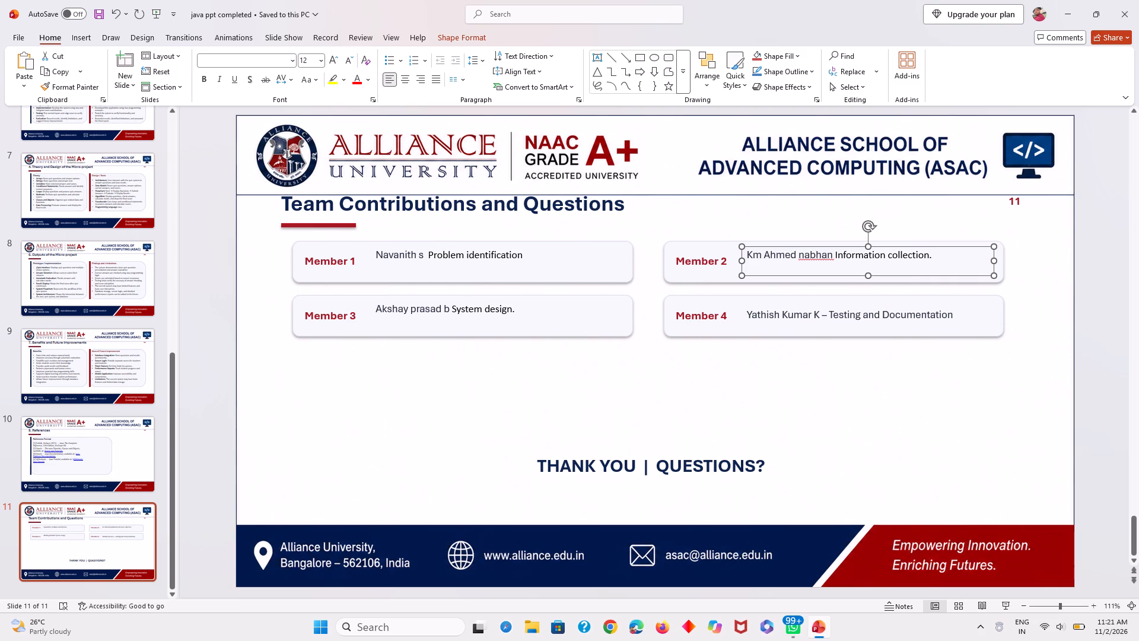
click(929, 255)
key(Right)
key(BackSpace)
key(BackSpace)
key(BackSpace)
key(BackSpace)
key(BackSpace)
key(BackSpace)
key(BackSpace)
key(BackSpace)
key(BackSpace)
key(BackSpace)
key(BackSpace)
key(BackSpace)
key(BackSpace)
key(BackSpace)
key(BackSpace)
key(BackSpace)
key(BackSpace)
key(BackSpace)
key(BackSpace)
key(BackSpace)
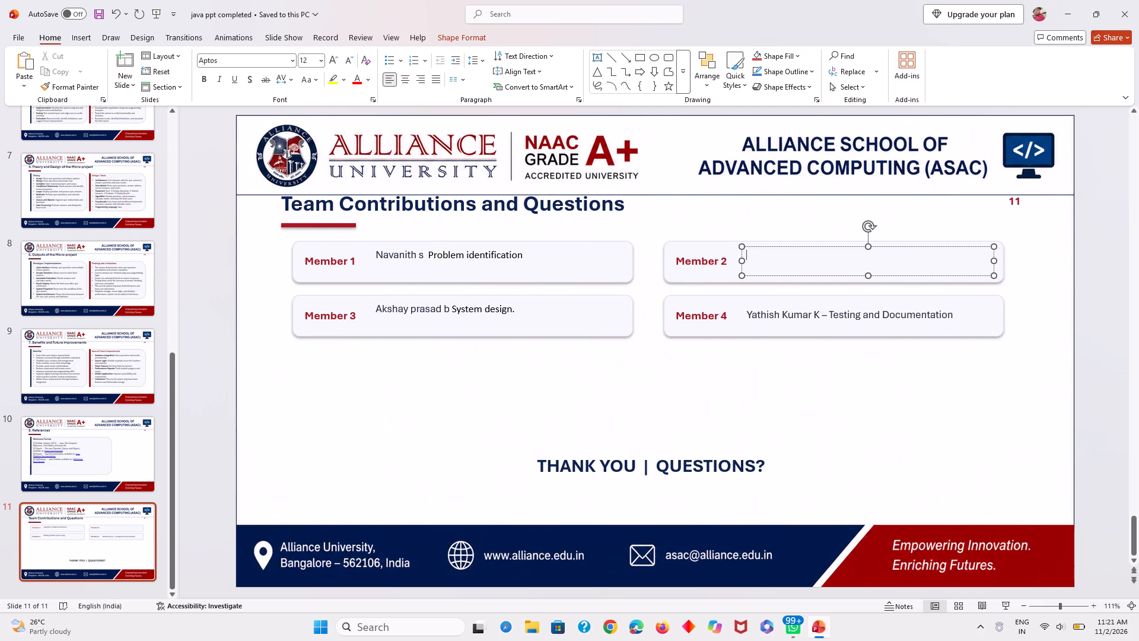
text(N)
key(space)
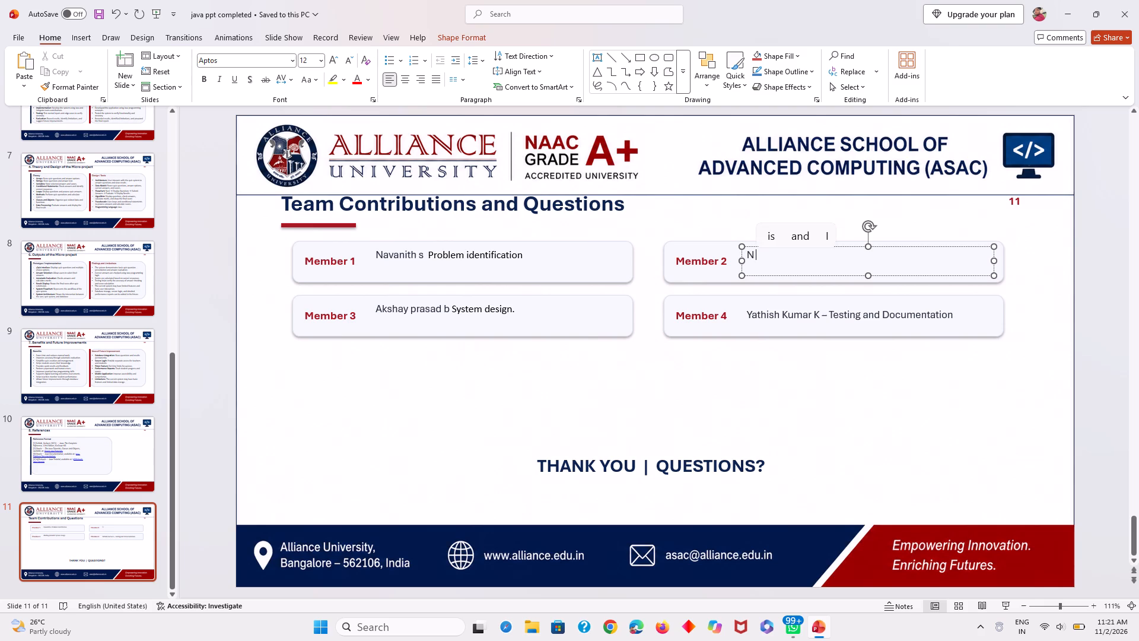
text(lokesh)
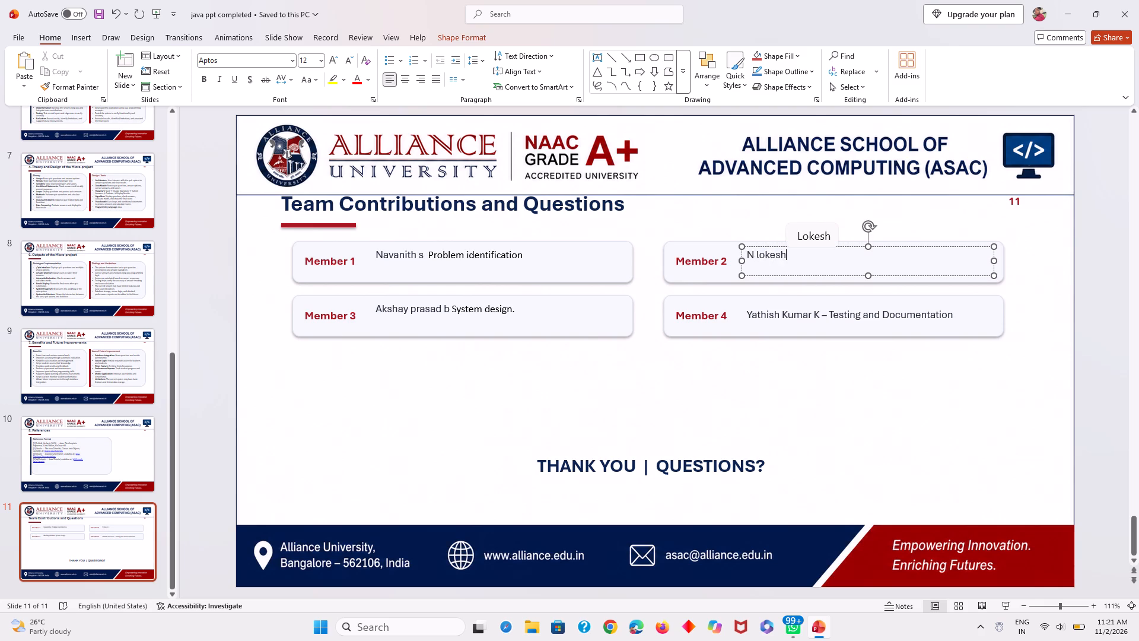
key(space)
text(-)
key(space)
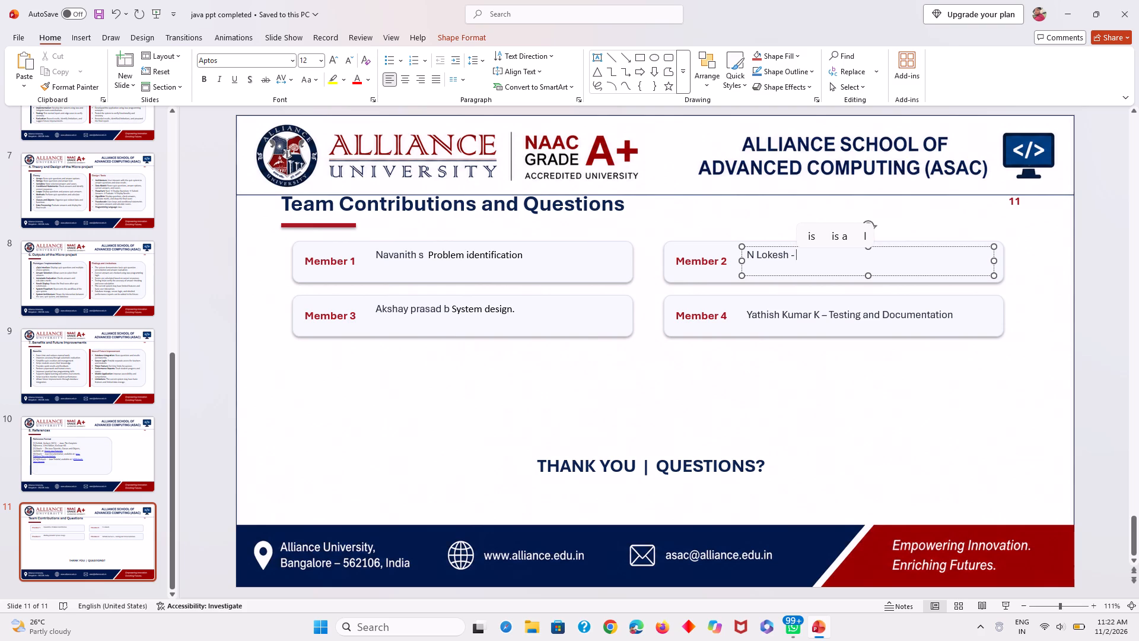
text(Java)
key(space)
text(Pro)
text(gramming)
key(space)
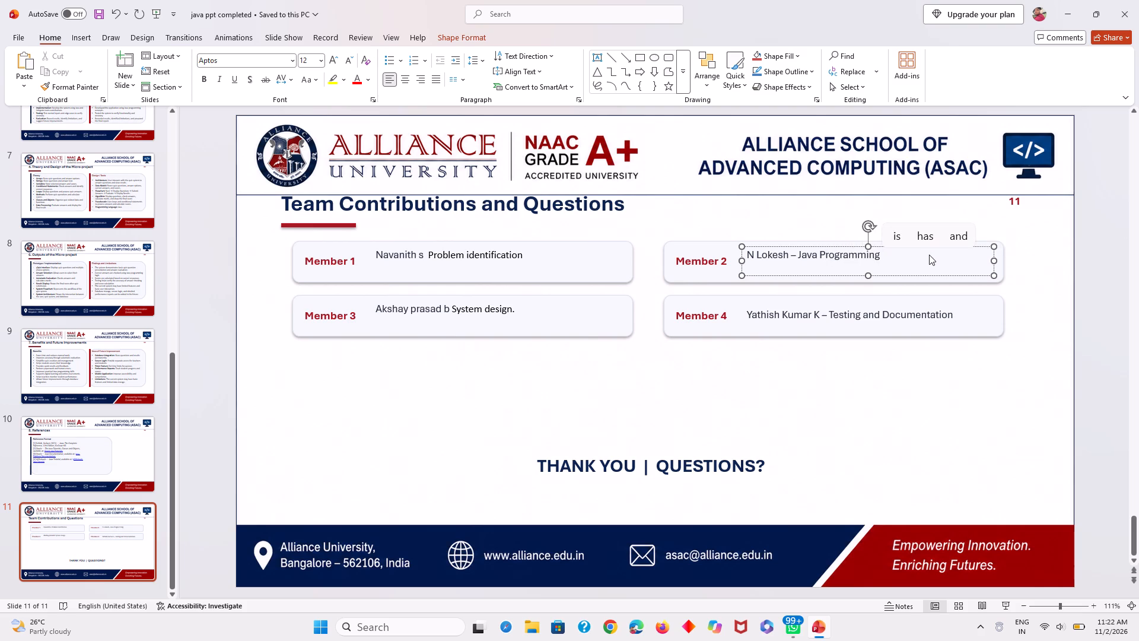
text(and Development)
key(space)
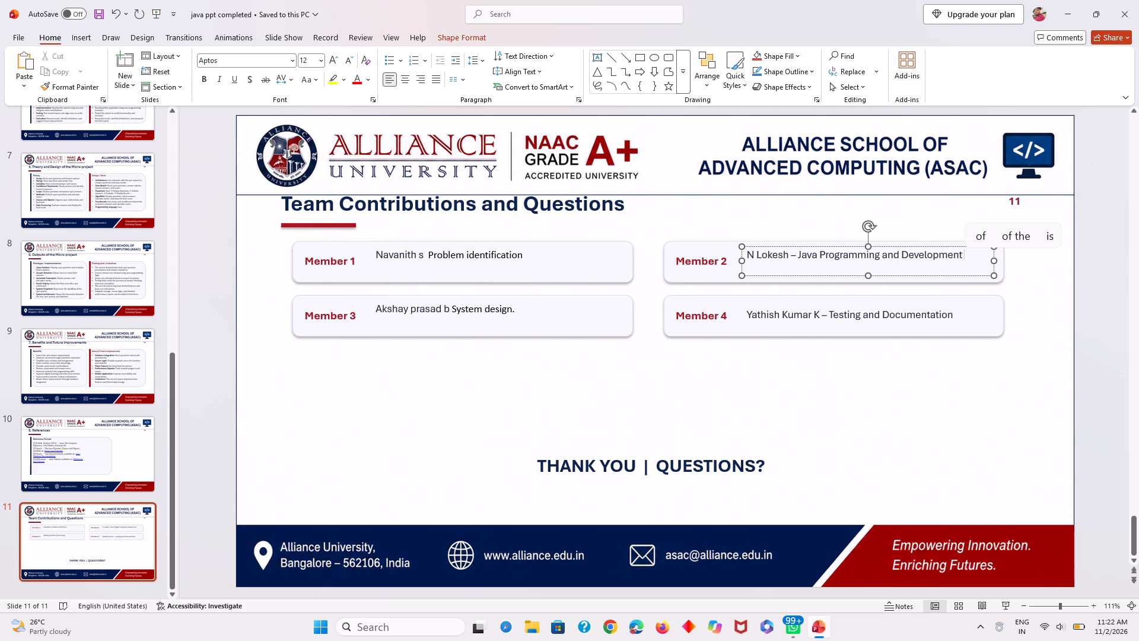
Replace Member 3's entry with the new member's name, a dash and the role Quiz and Result Management.
click(611, 315)
click(517, 312)
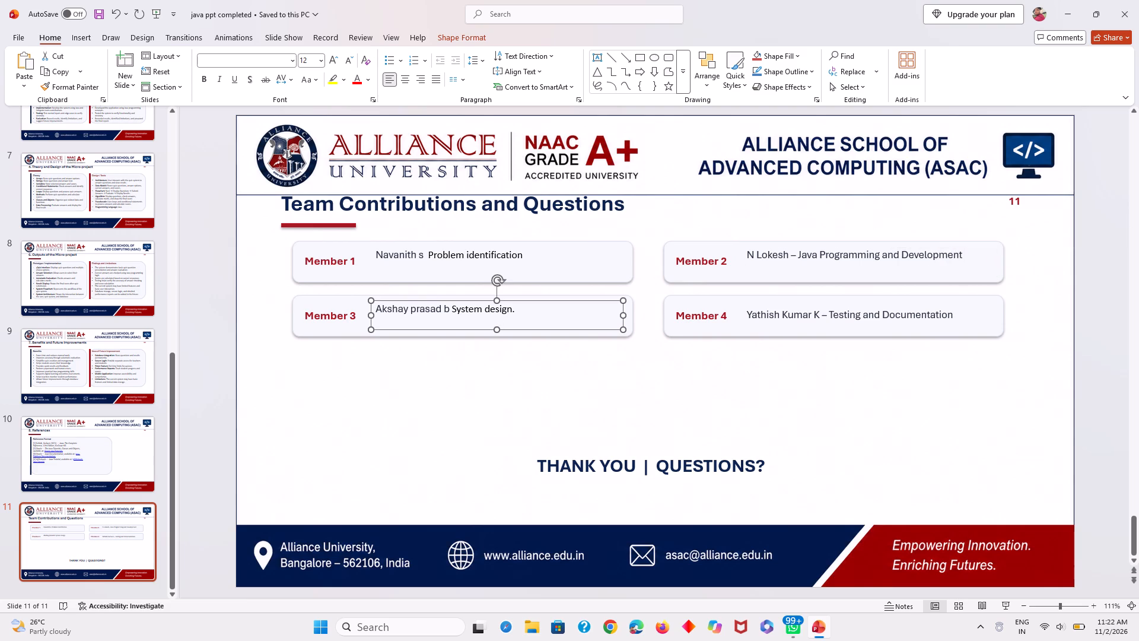
click(514, 309)
key(BackSpace)
key(BackSpace)
key(BackSpace)
key(BackSpace)
key(BackSpace)
key(BackSpace)
key(BackSpace)
key(BackSpace)
key(BackSpace)
key(BackSpace)
key(BackSpace)
key(BackSpace)
key(BackSpace)
key(BackSpace)
key(BackSpace)
key(BackSpace)
key(BackSpace)
key(BackSpace)
key(BackSpace)
key(BackSpace)
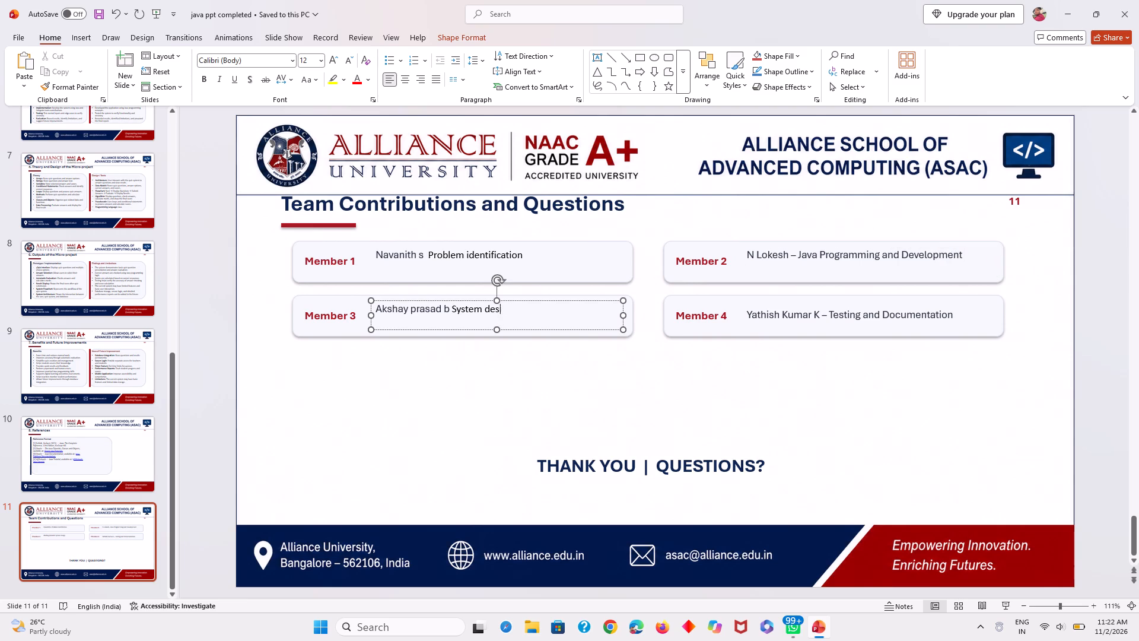
key(BackSpace)
key(BackSpace)
key(BackSpace)
key(BackSpace)
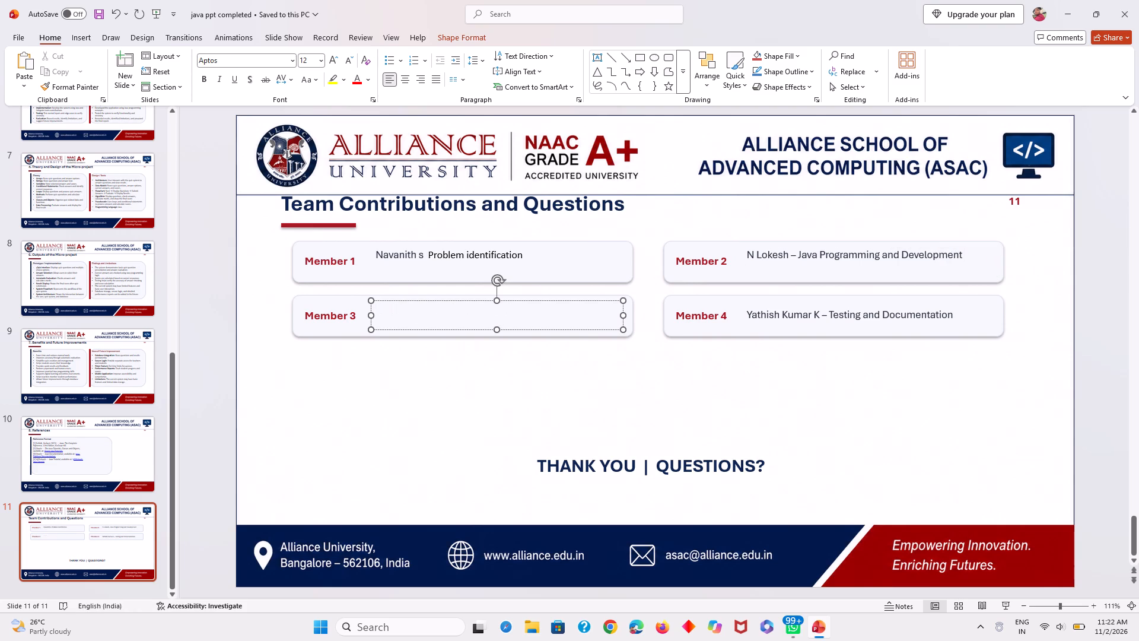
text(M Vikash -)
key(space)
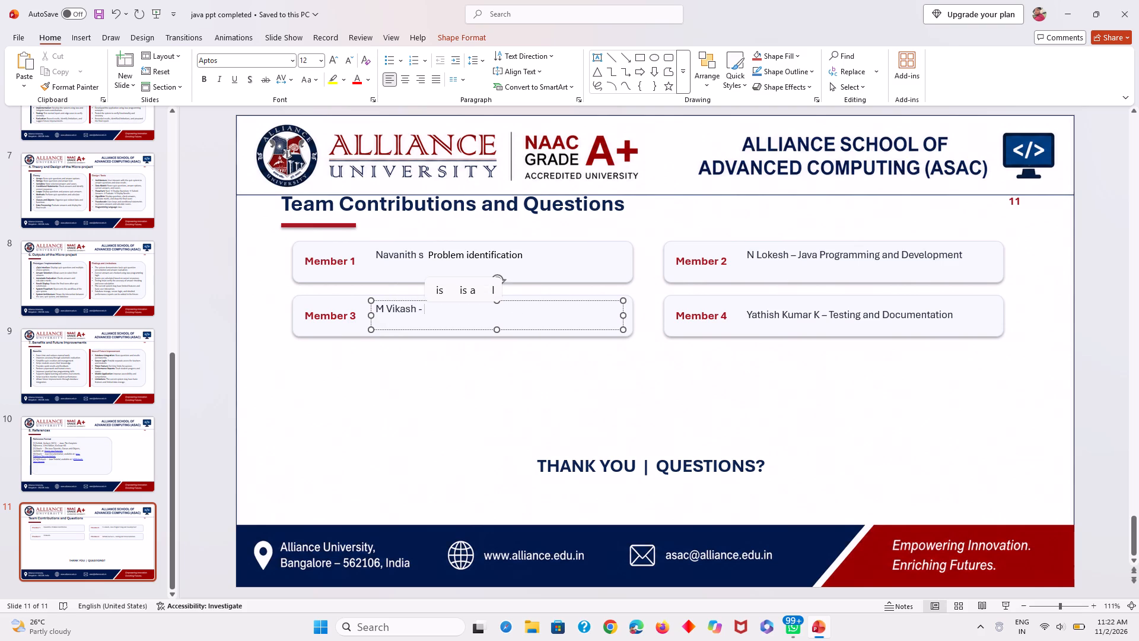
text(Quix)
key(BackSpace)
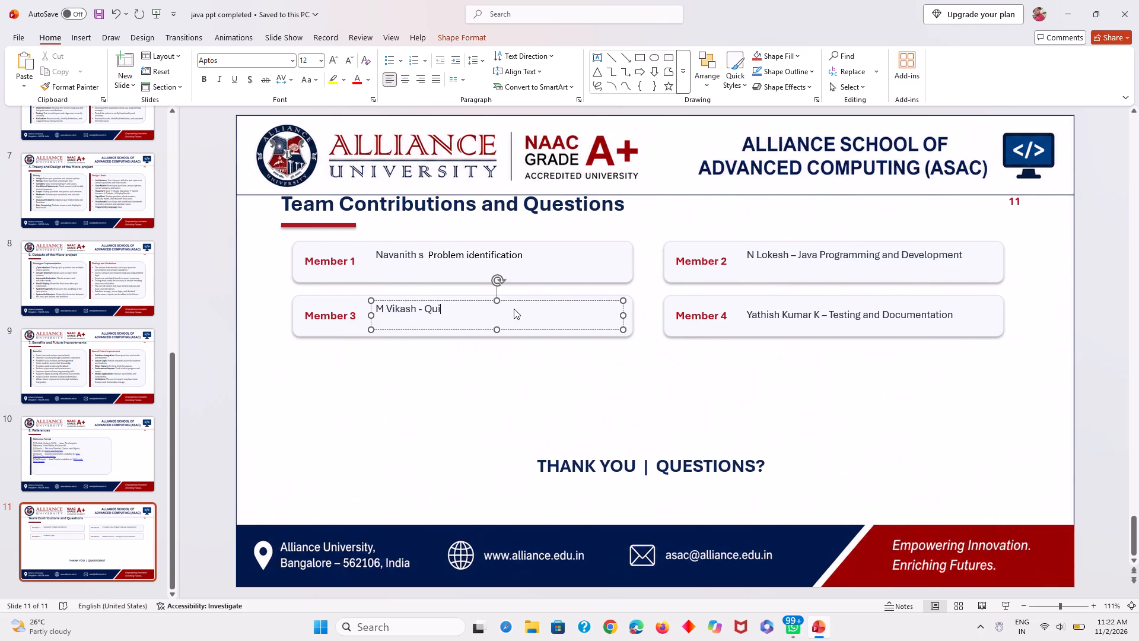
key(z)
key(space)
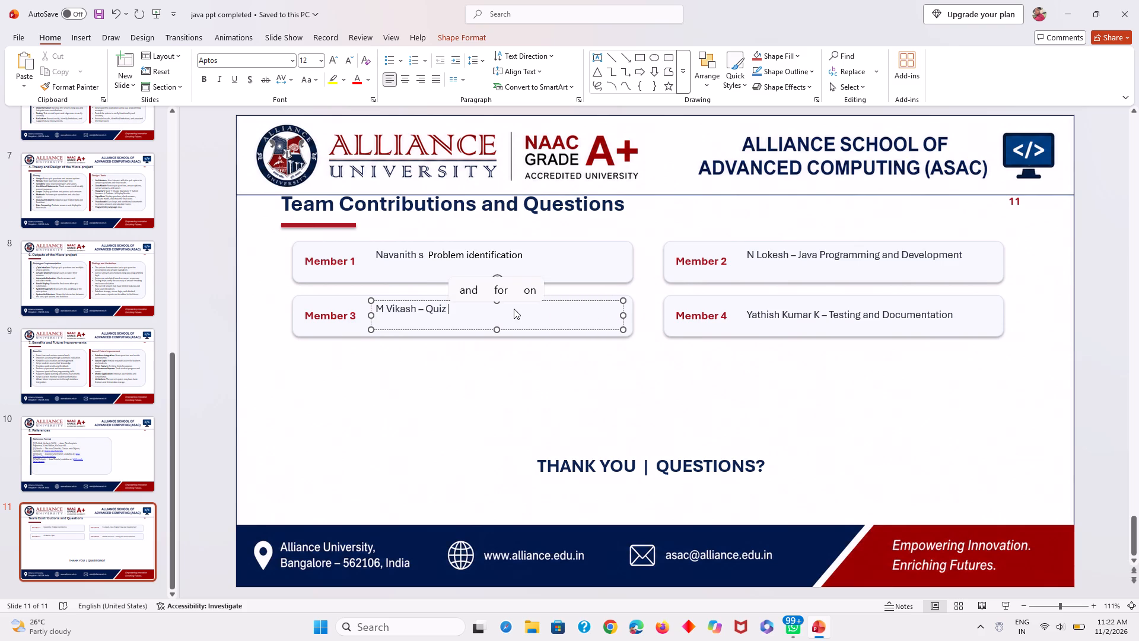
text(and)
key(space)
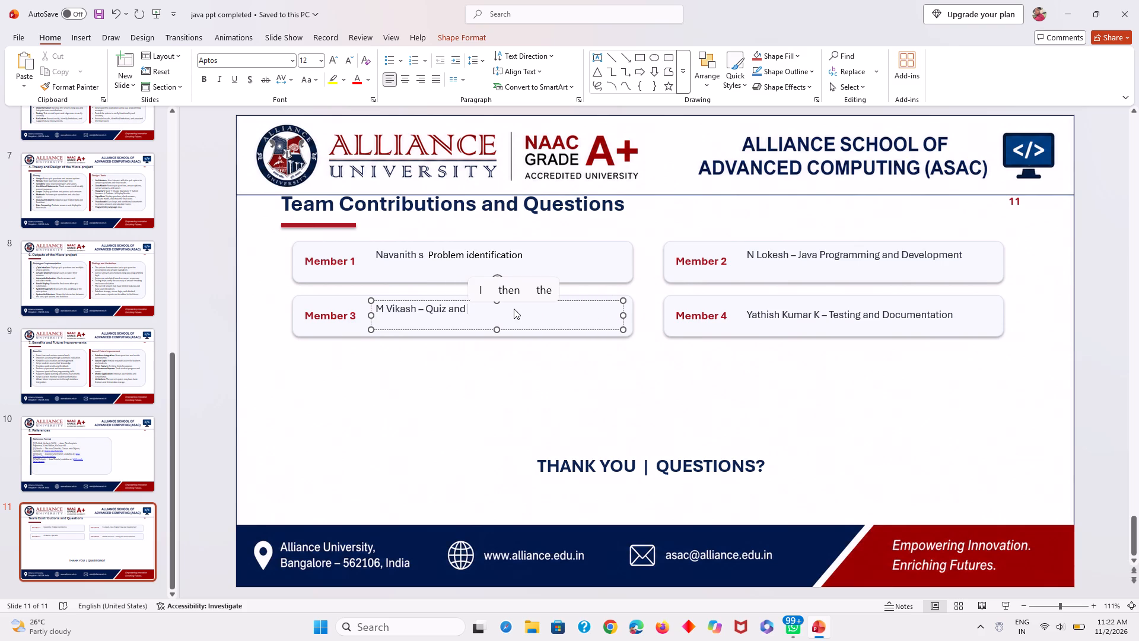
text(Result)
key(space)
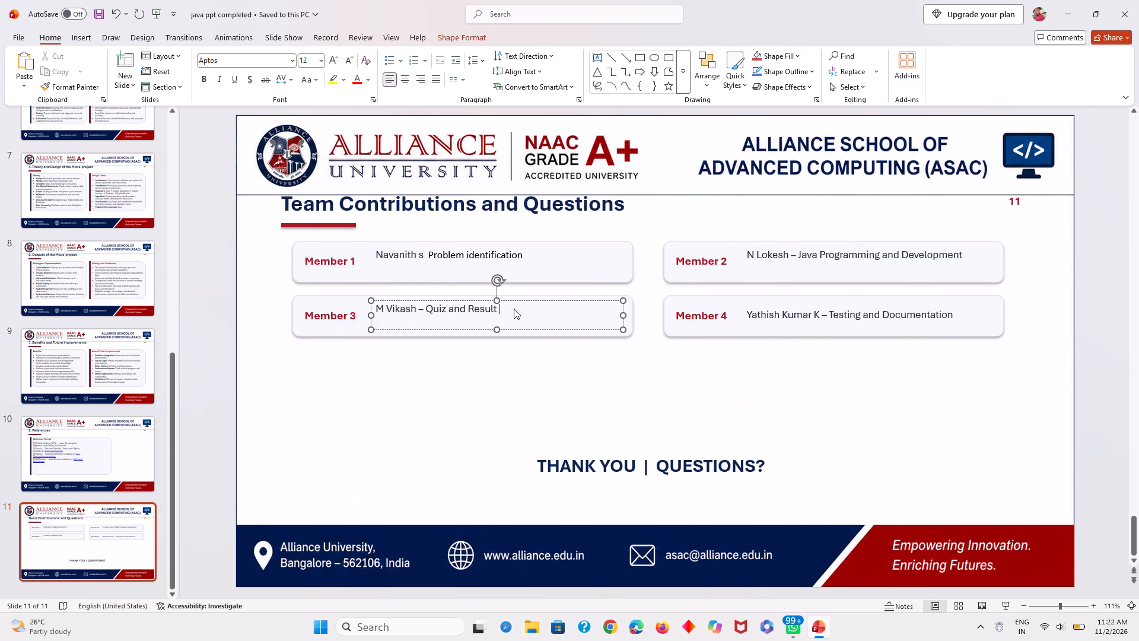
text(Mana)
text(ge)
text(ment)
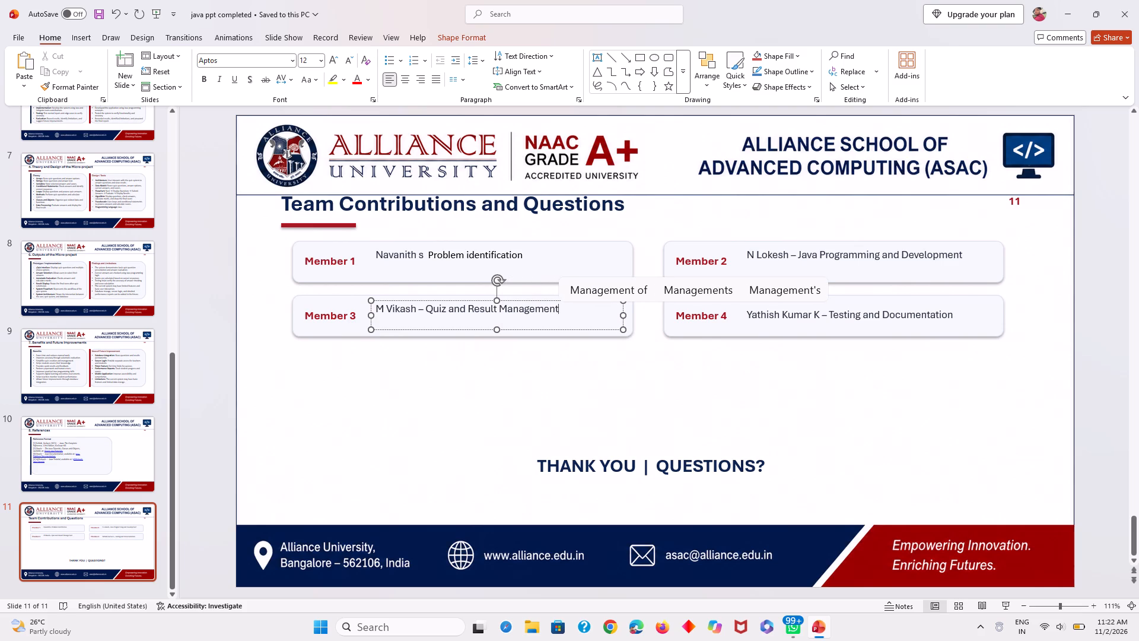
Clear the previous name and role from Member 1's entry on the Team Contributions and Questions slide.
click(498, 259)
click(523, 256)
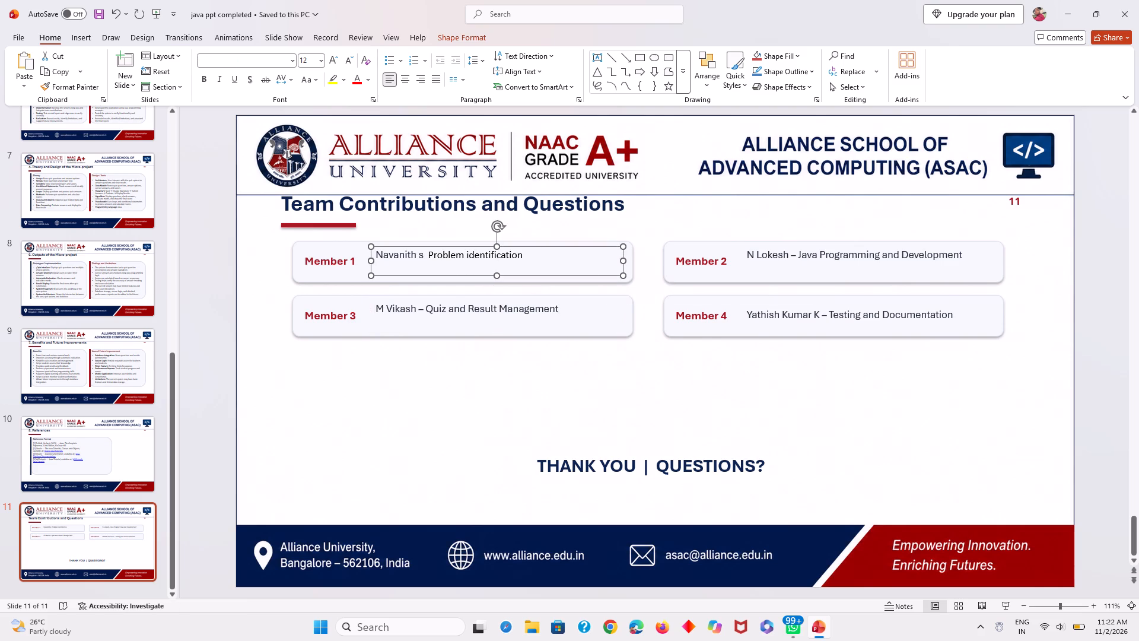
click(524, 253)
click(523, 252)
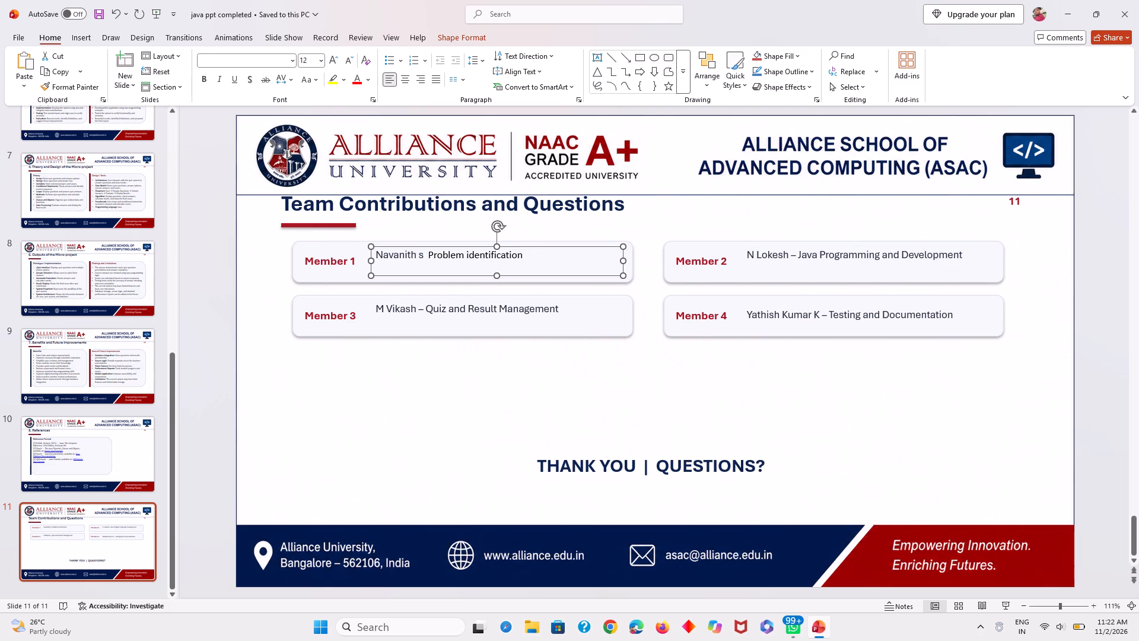
click(523, 256)
click(518, 253)
key(Right)
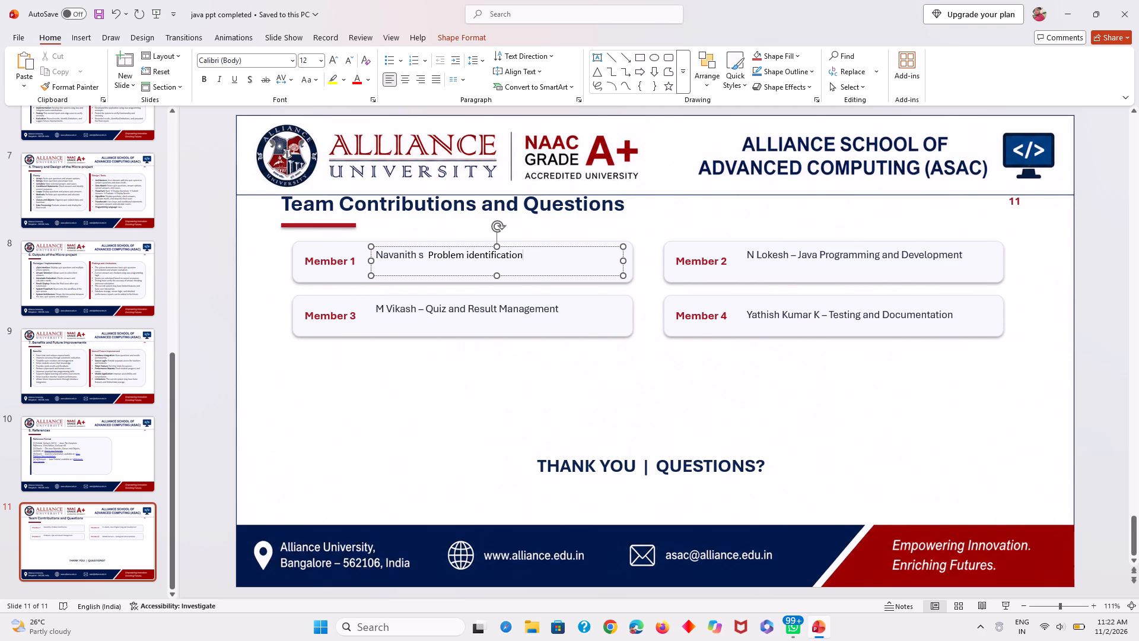
key(BackSpace)
key(BackSpace)
key(BackSpace)
key(BackSpace)
key(BackSpace)
key(BackSpace)
key(BackSpace)
key(BackSpace)
key(BackSpace)
key(BackSpace)
key(BackSpace)
key(BackSpace)
key(BackSpace)
key(BackSpace)
key(BackSpace)
key(BackSpace)
key(BackSpace)
key(BackSpace)
key(BackSpace)
key(BackSpace)
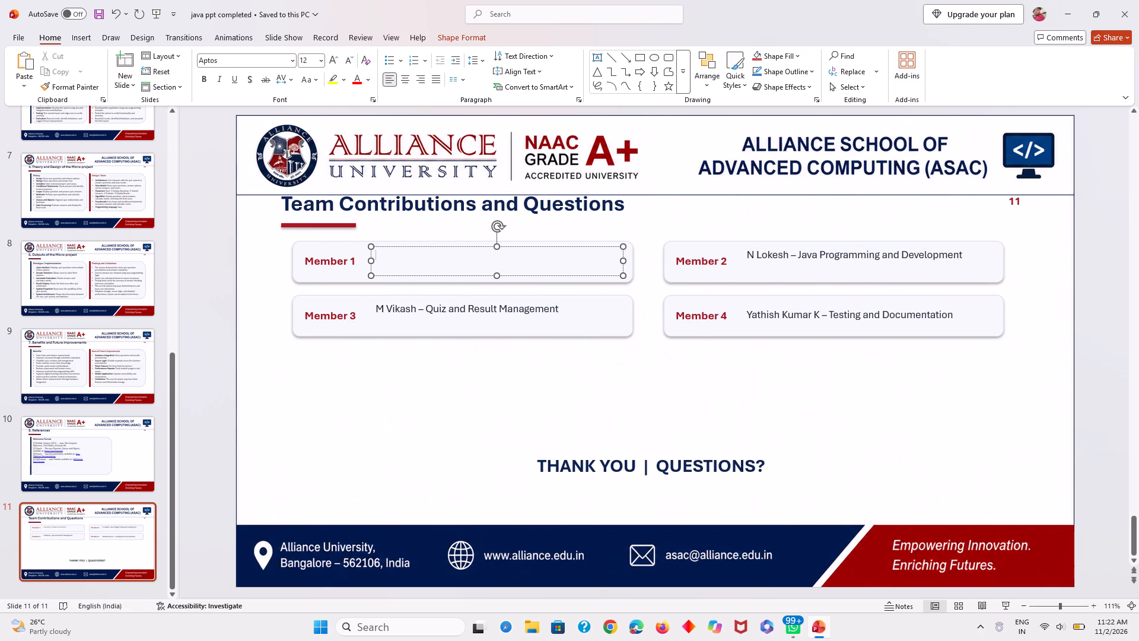
Enter the new member's name with its trailing initial in Member 1's entry.
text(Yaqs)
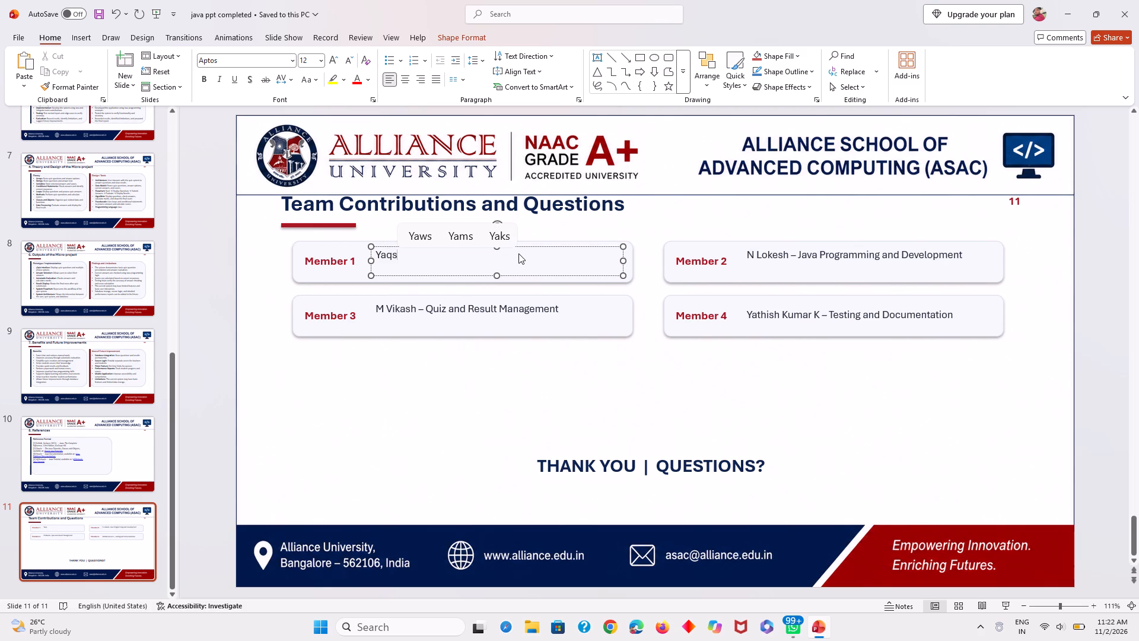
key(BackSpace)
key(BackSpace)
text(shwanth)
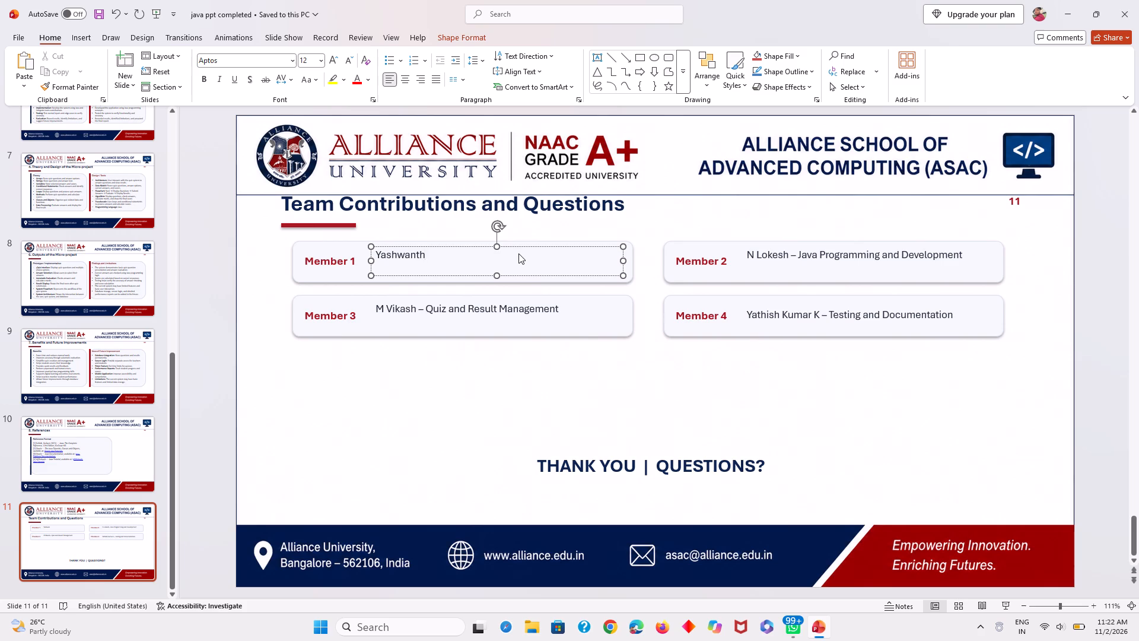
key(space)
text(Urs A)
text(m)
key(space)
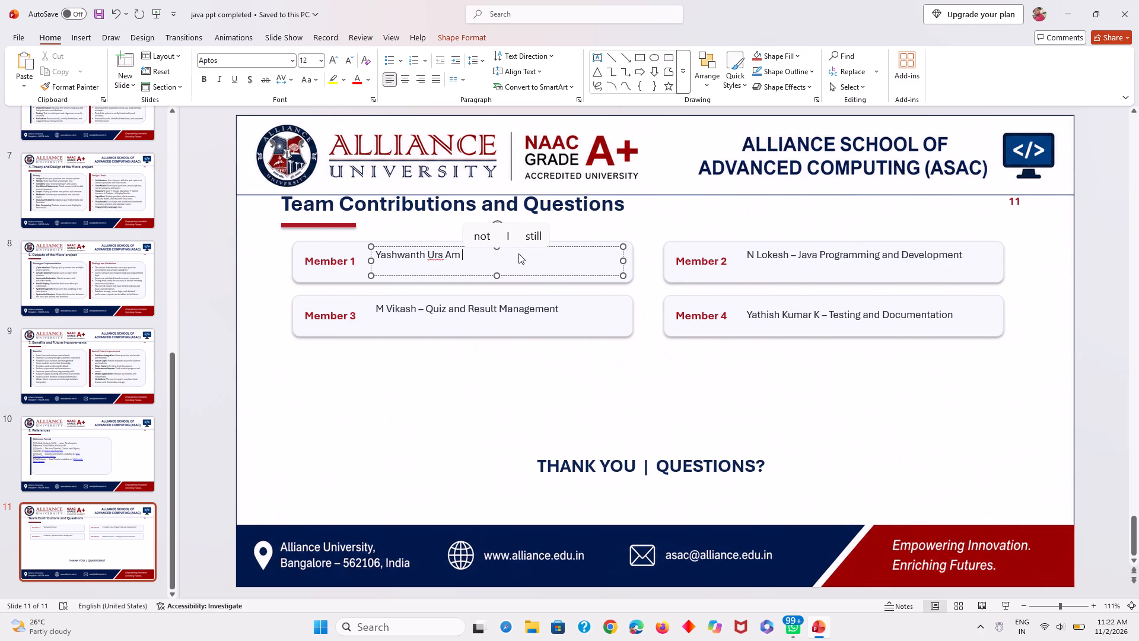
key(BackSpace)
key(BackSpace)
Add a spaced dash and the role Project Planning and Research after Member 1's name.
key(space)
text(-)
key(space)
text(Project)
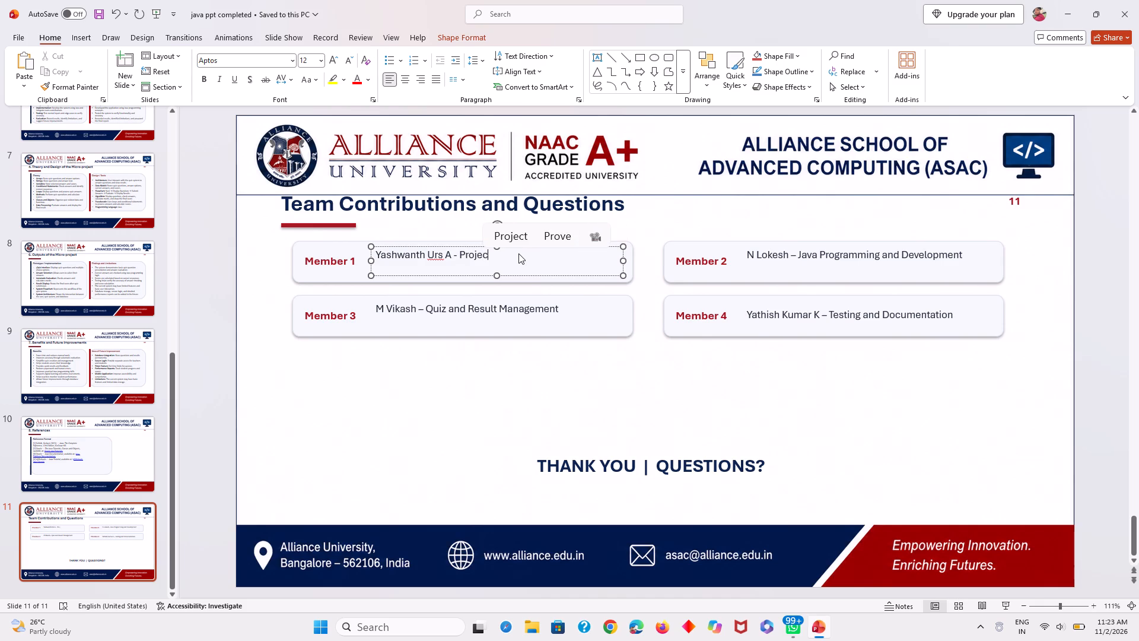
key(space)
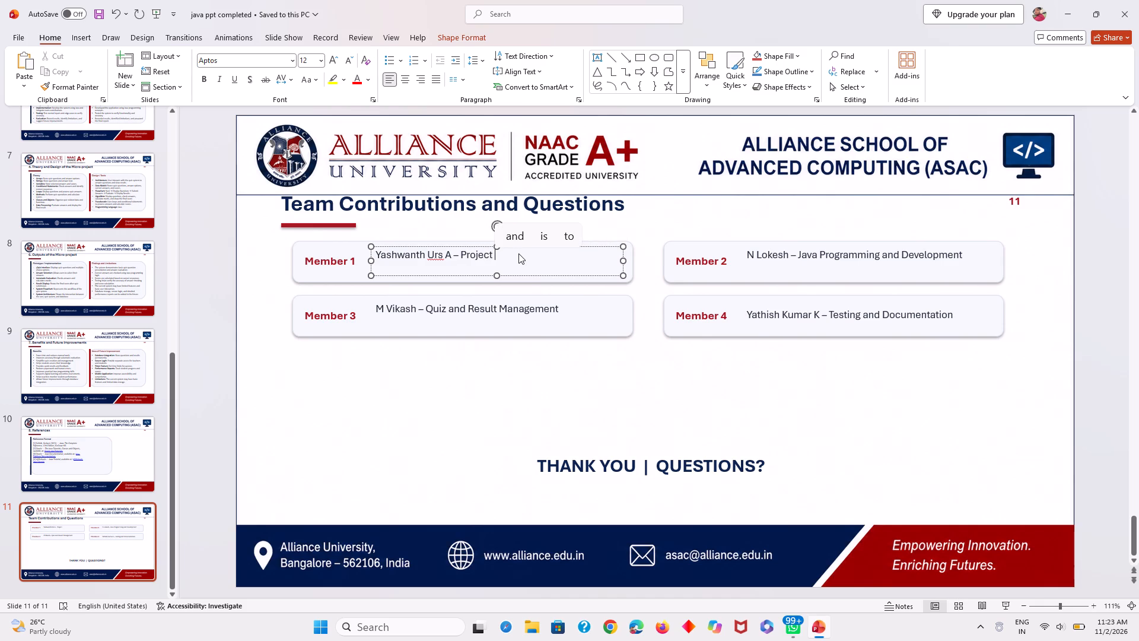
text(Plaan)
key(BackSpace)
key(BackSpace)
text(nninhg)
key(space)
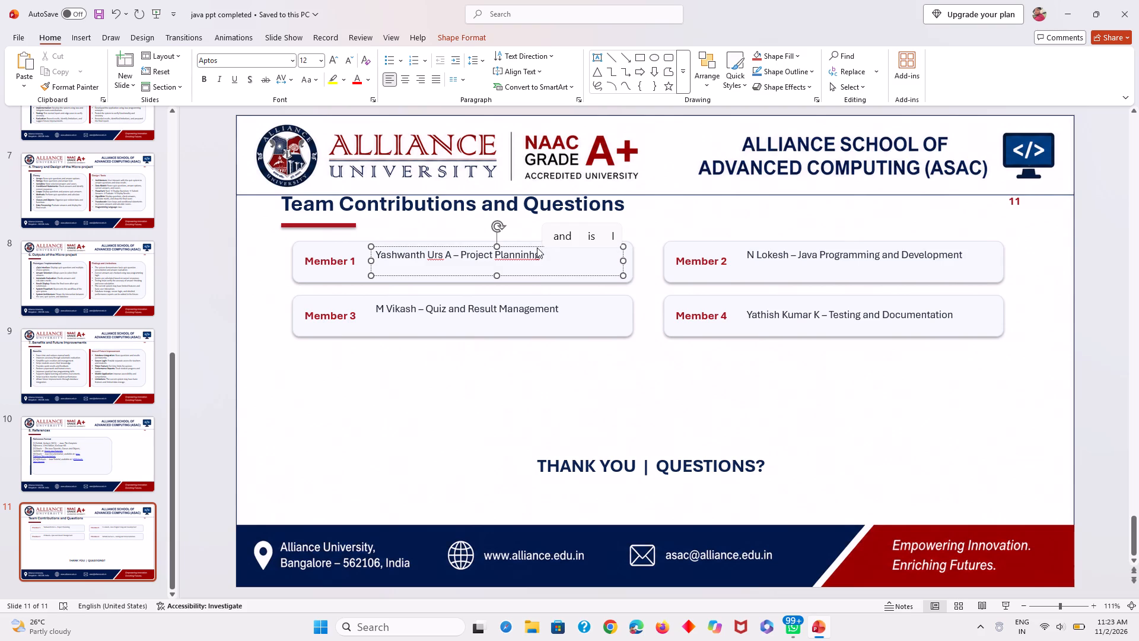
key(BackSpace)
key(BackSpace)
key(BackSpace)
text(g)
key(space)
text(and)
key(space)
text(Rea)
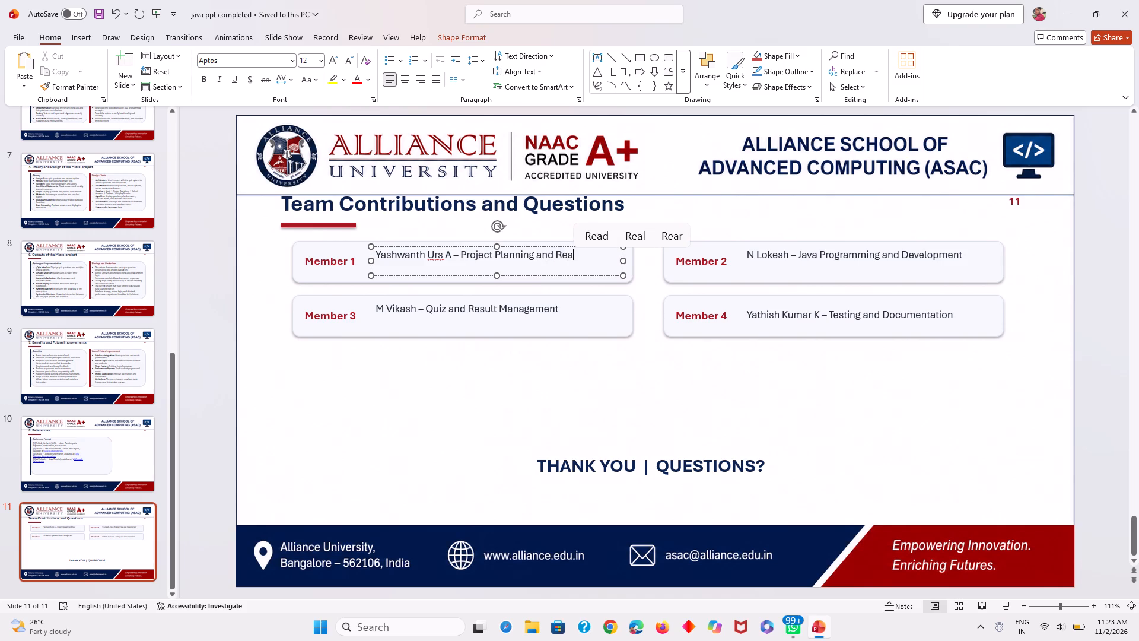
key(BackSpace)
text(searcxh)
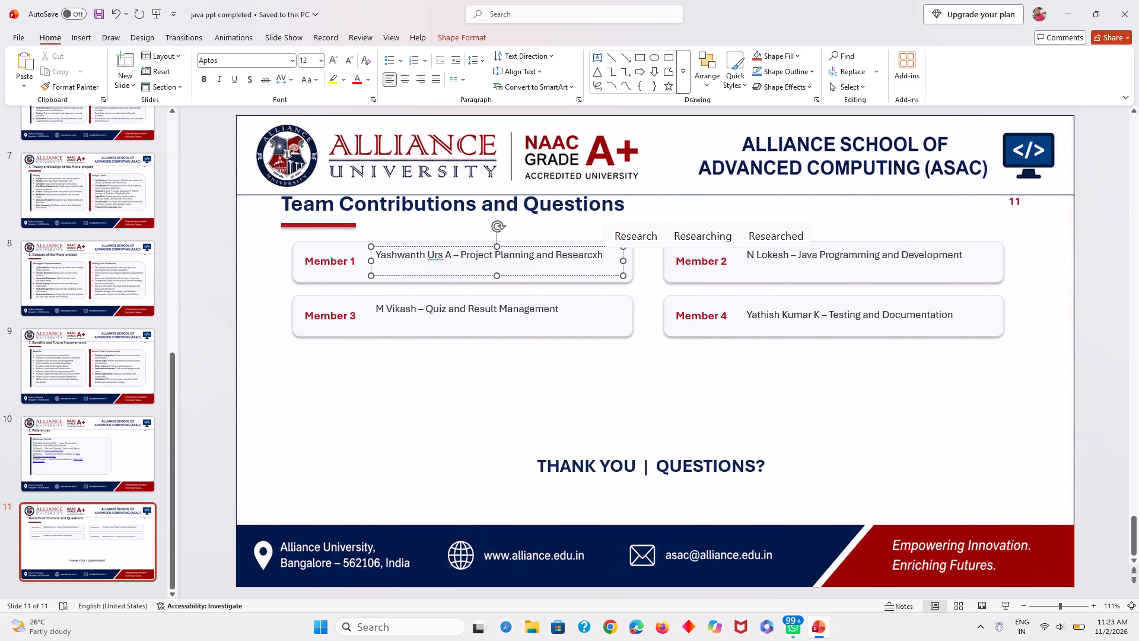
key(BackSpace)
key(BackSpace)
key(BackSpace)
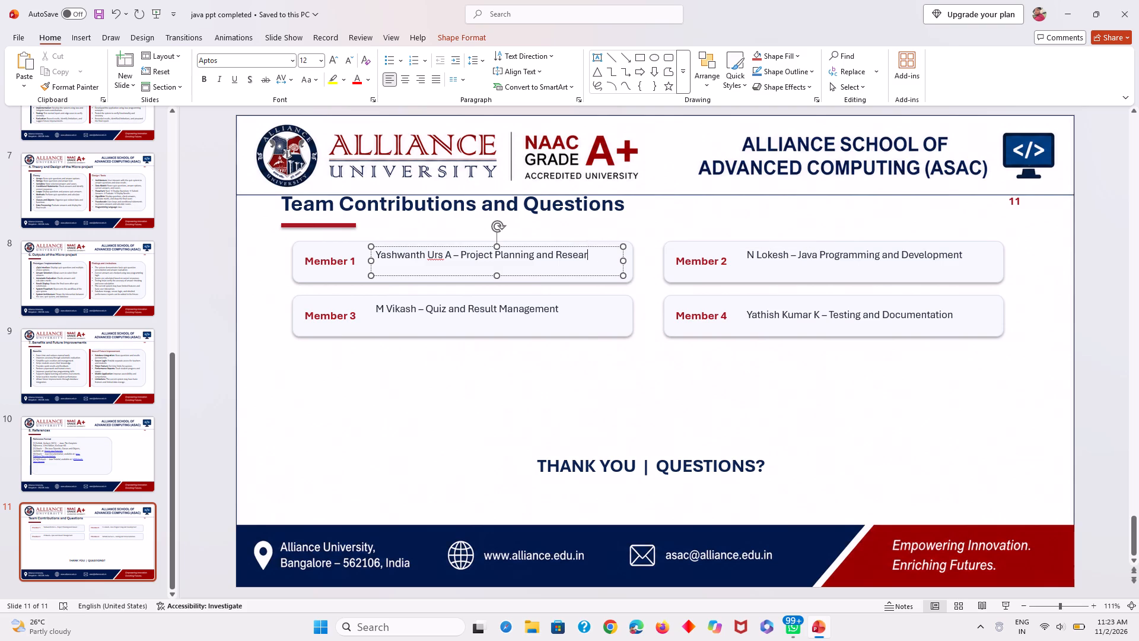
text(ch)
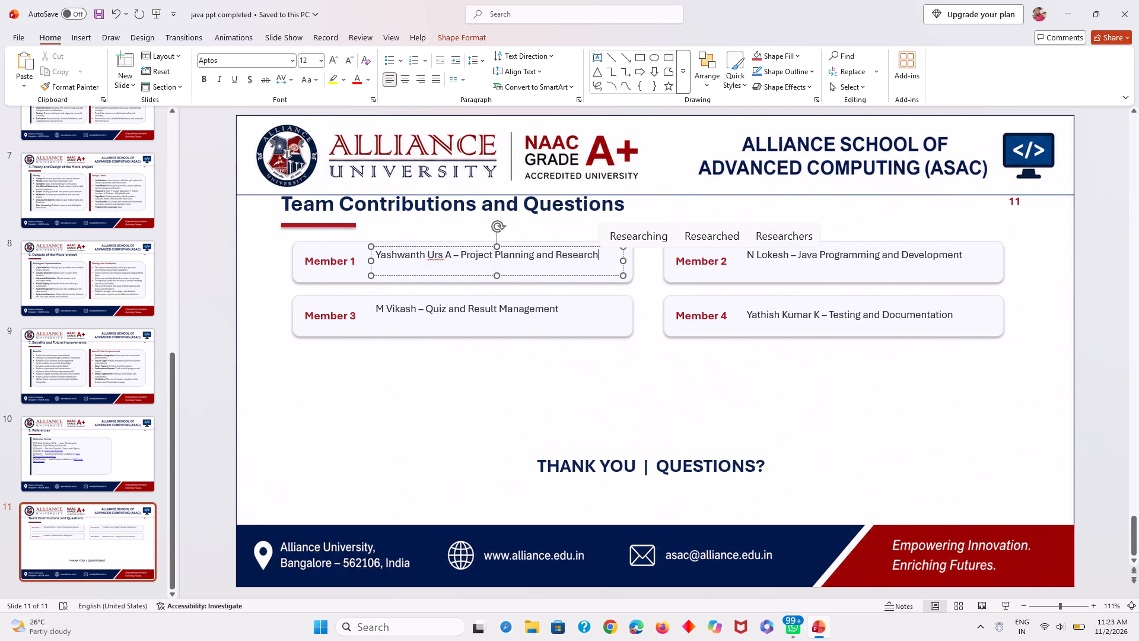
click(473, 395)
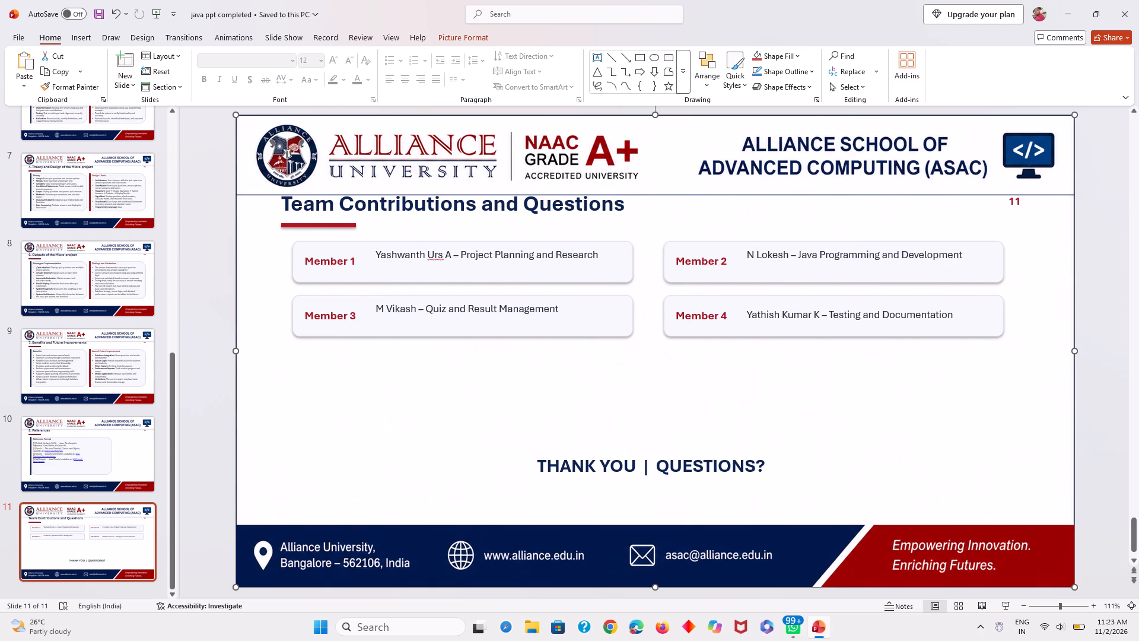
click(1102, 334)
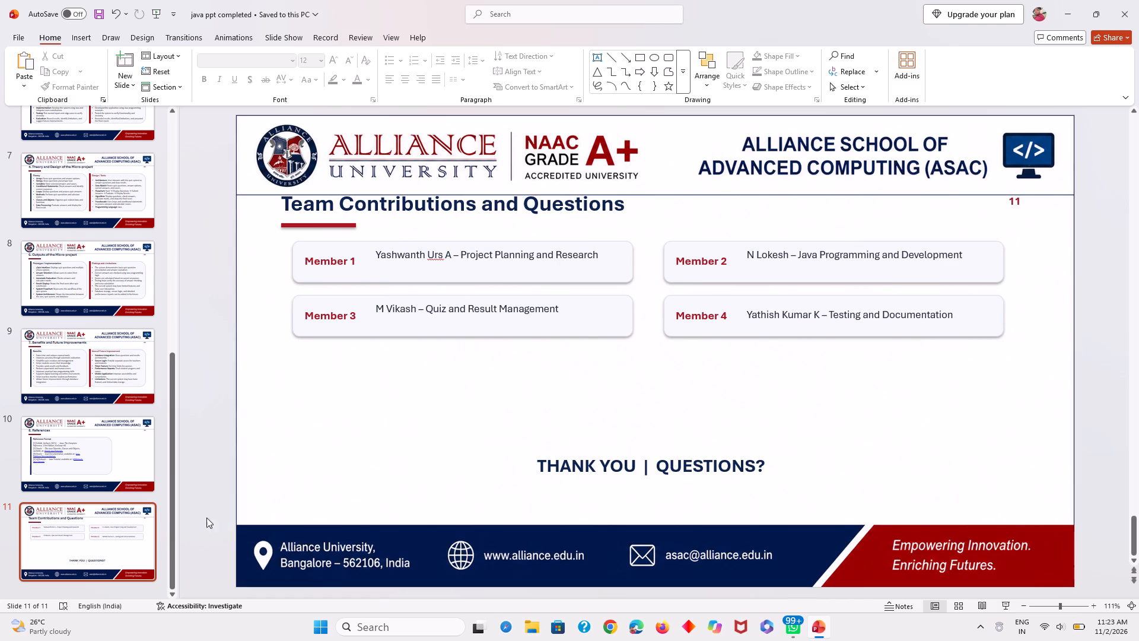
Review the slides back to the first one and forward again to Methodology Followed, comparing their order and section numbers.
click(111, 527)
scroll(120, 469, down, 4)
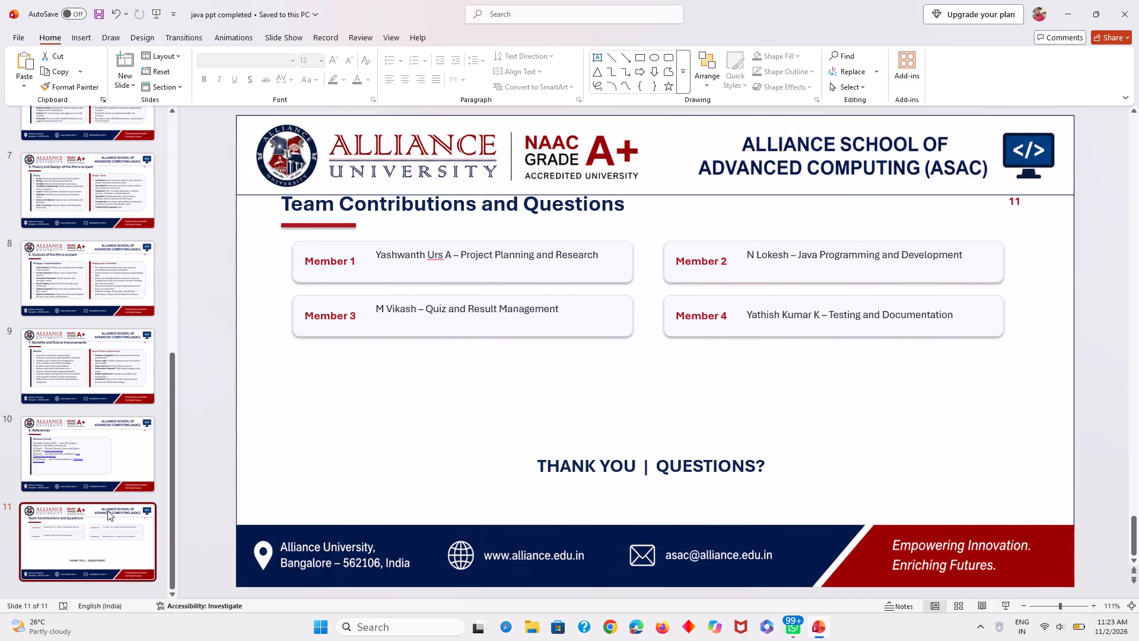
click(107, 510)
key(Left)
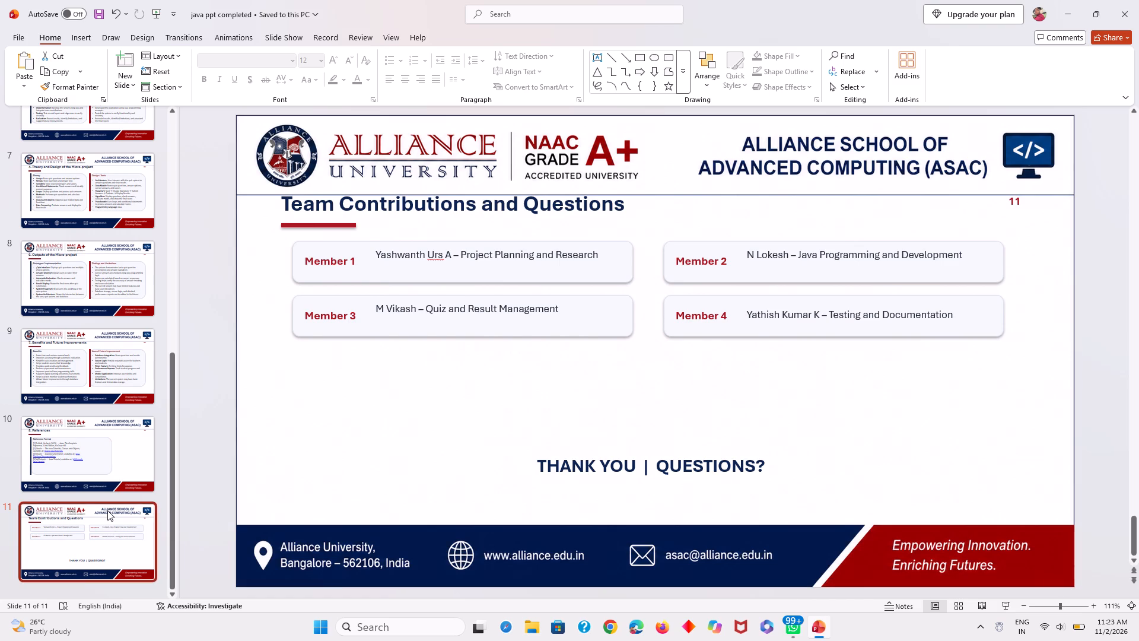
key(Up)
key(Up)
key(Up)
key(Up)
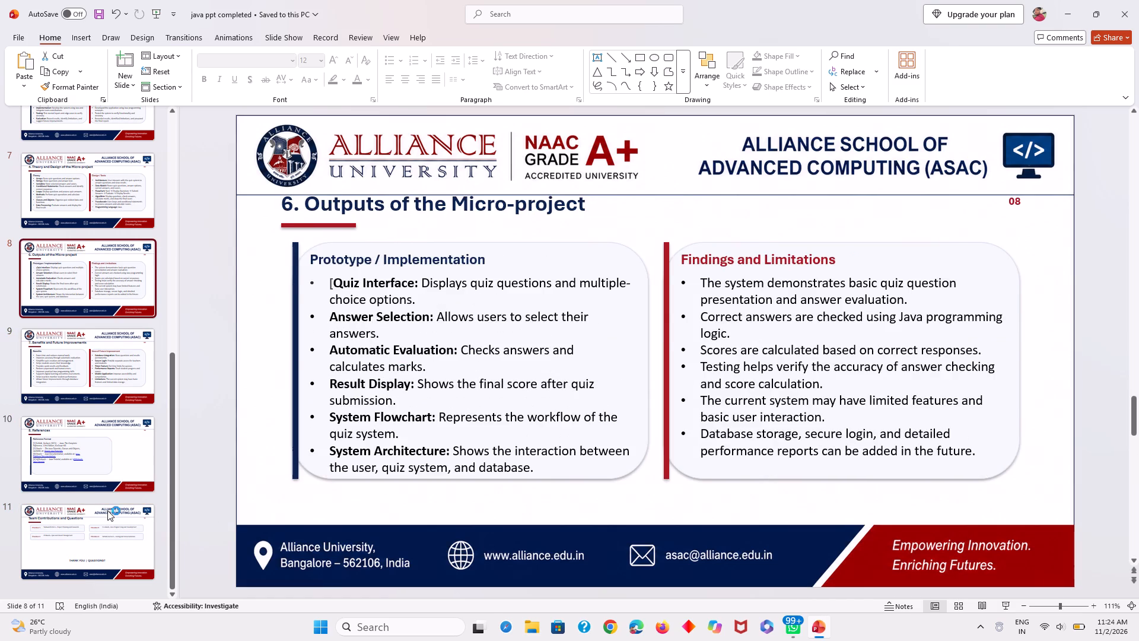
key(Up)
key(Up)
key(Up)
key(Up)
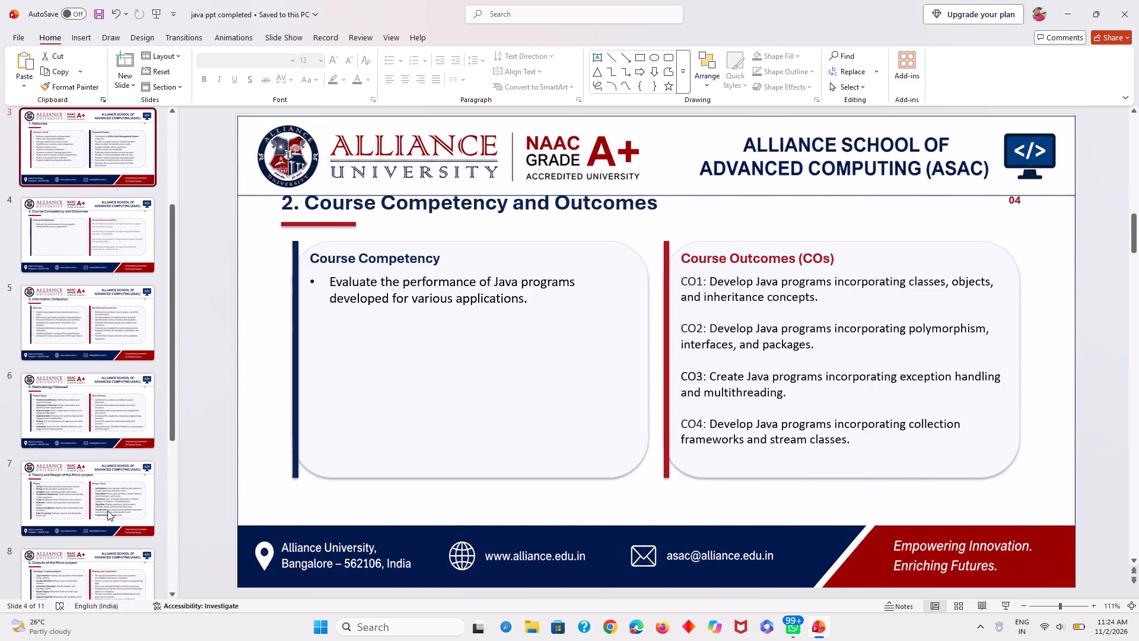
key(Up)
key(Up)
key(Up)
key(Down)
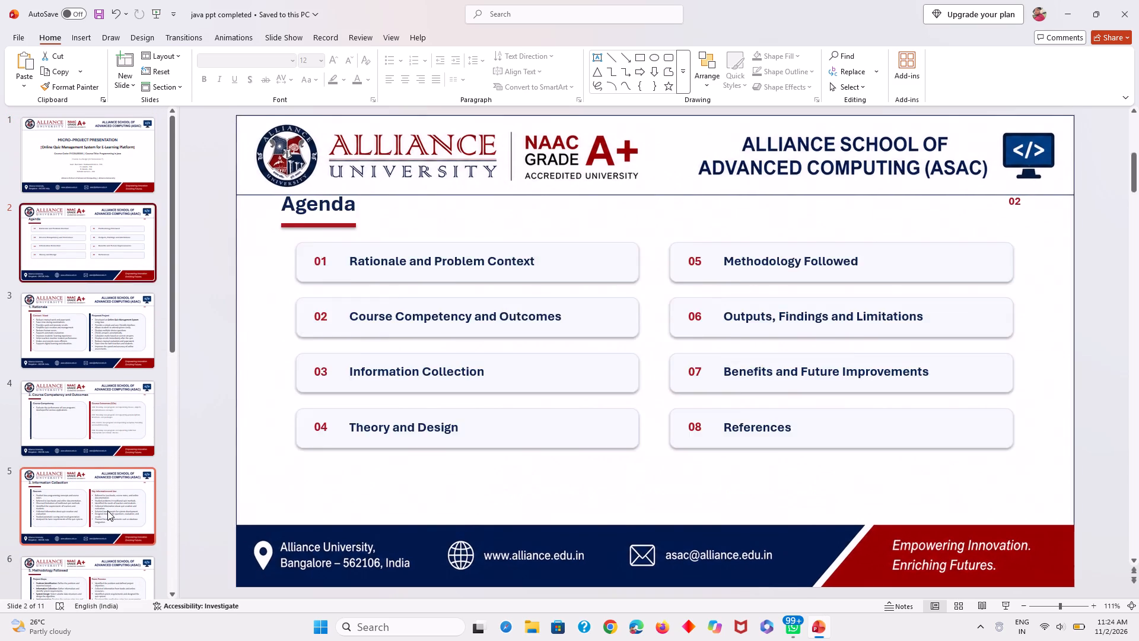
key(Down)
key(Down)
key(Down)
key(Down)
key(Down)
key(Up)
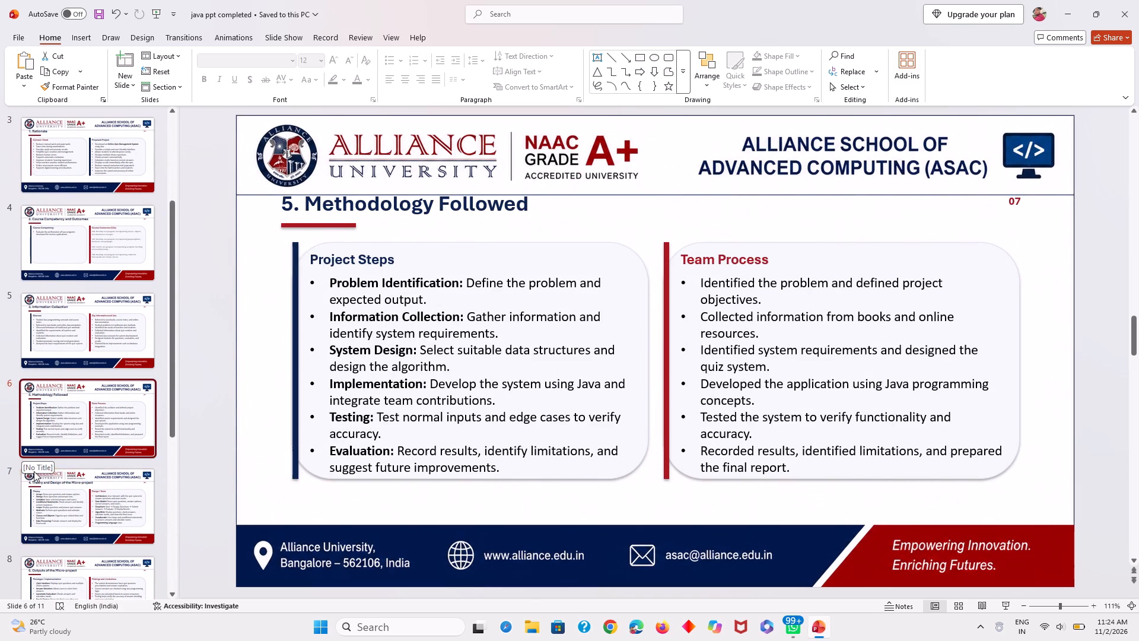
Move the Theory and Design of the Micro-project slide ahead of the Methodology Followed slide.
drag(36, 476, 36, 386)
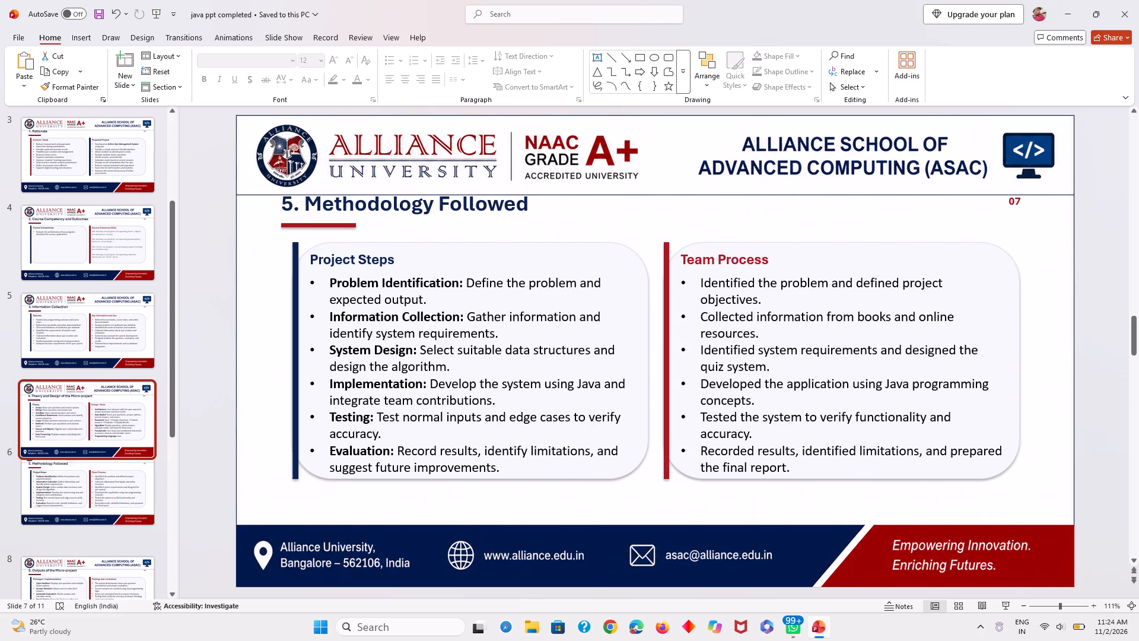
drag(36, 386, 36, 385)
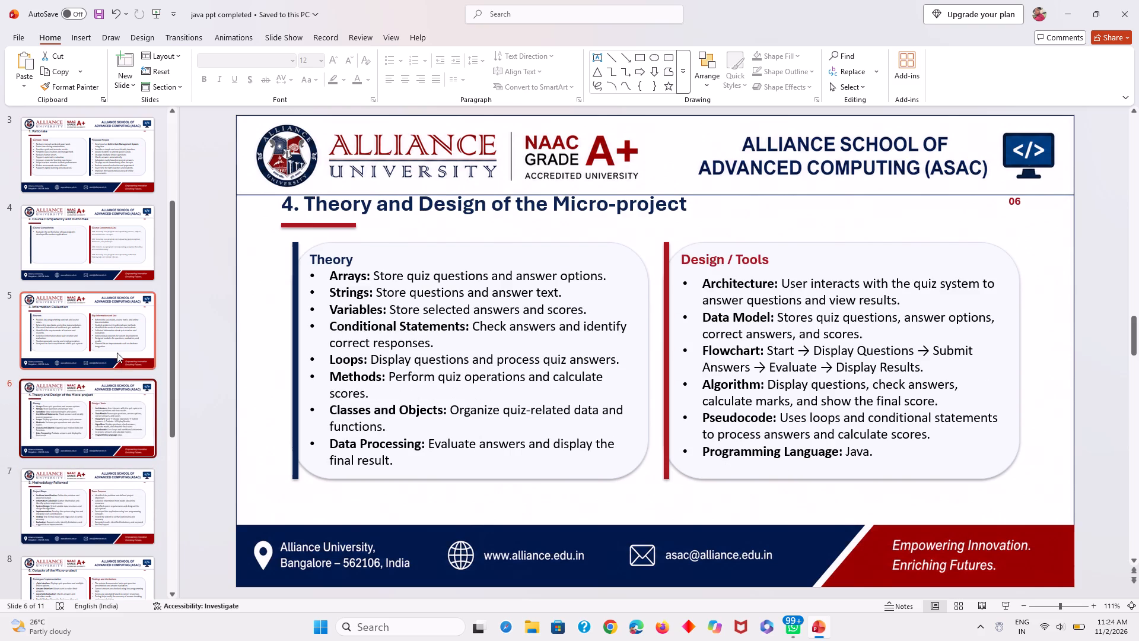
Review the whole presentation again from the first slide to the last, checking slide order and content.
click(116, 347)
scroll(116, 347, up, 1)
click(116, 347)
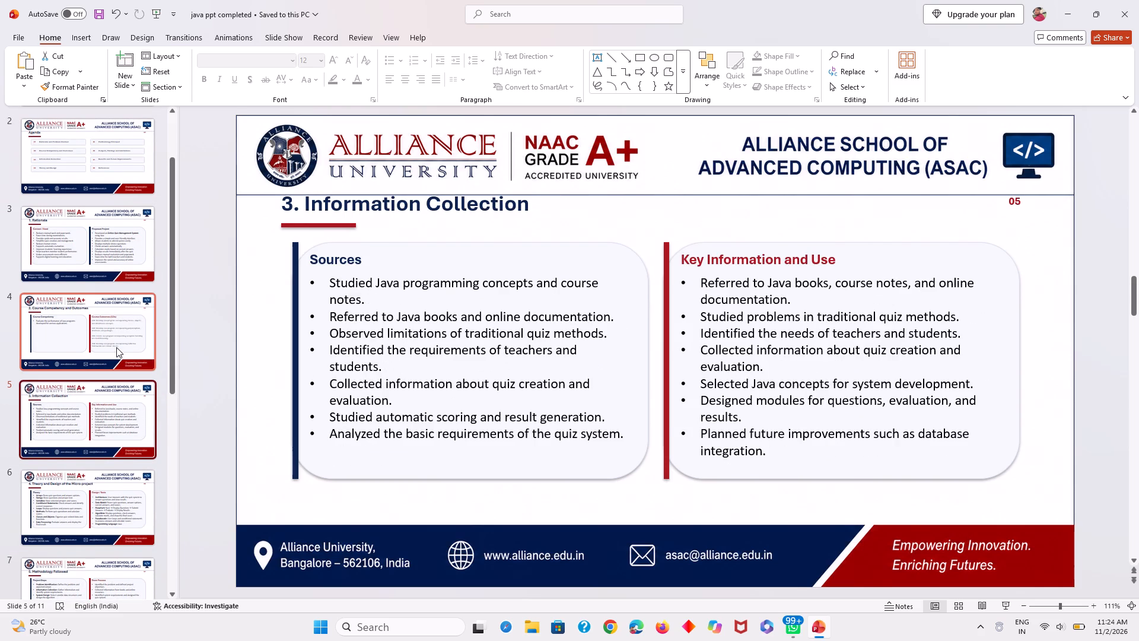
scroll(122, 288, up, 8)
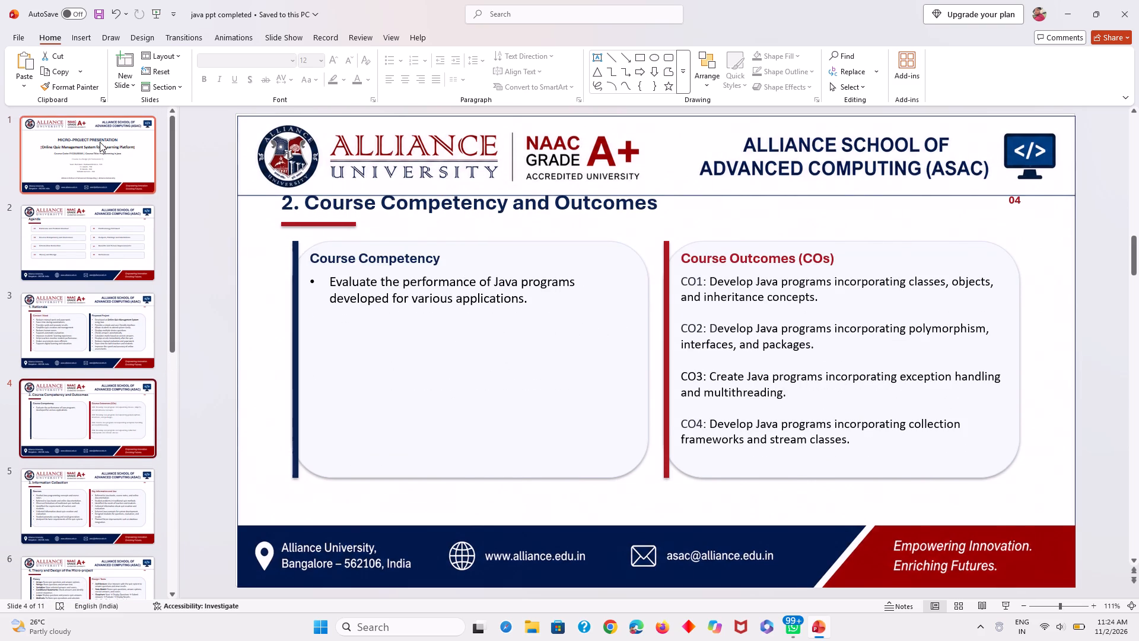
click(100, 142)
key(Down)
key(Down)
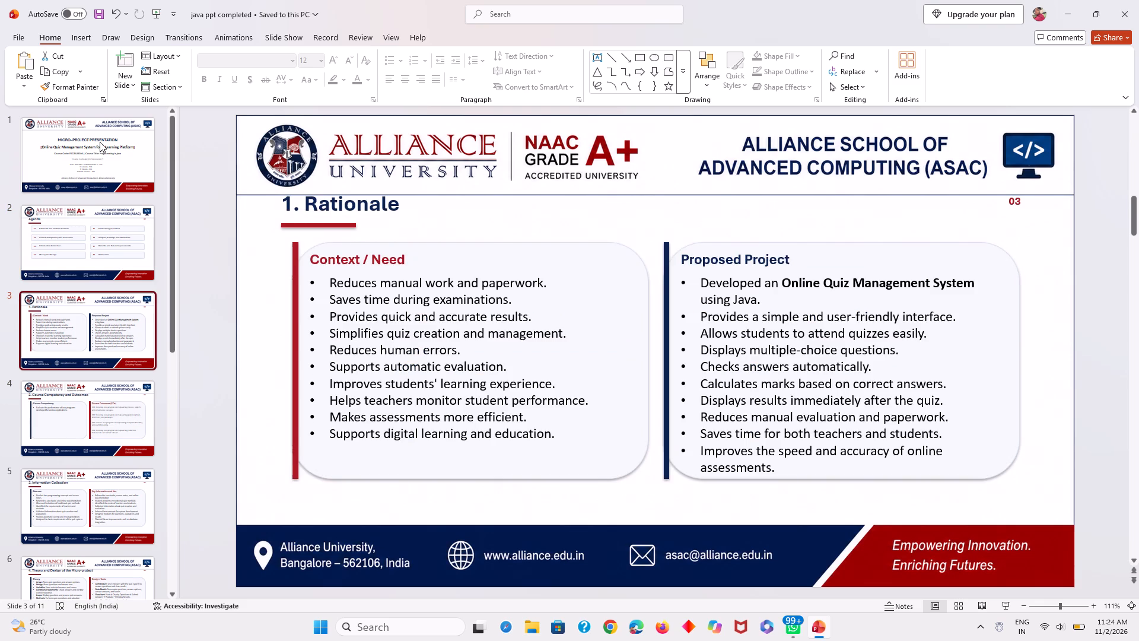
key(Down)
key(Down)
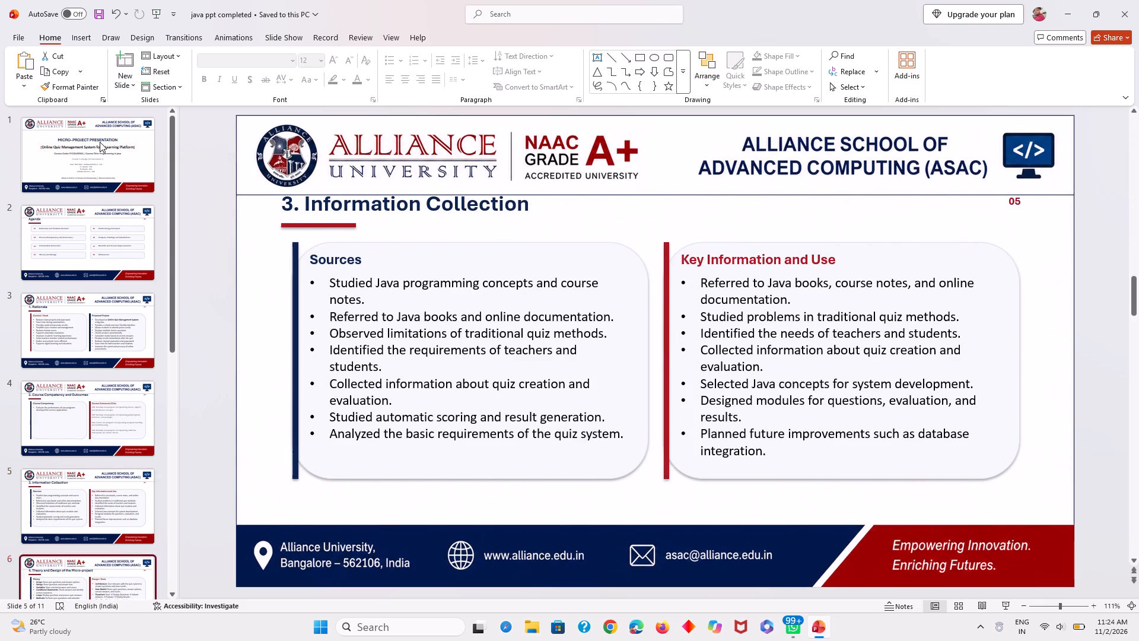
key(Down)
key(Down)
key(Down)
key(Down)
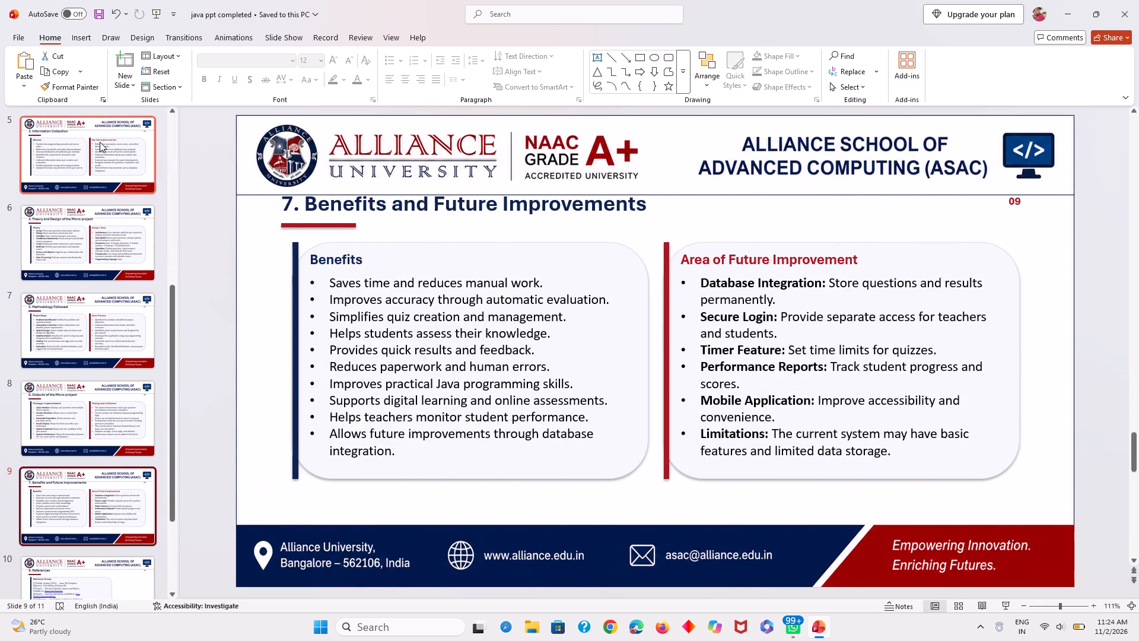
key(Down)
key(Down)
key(Up)
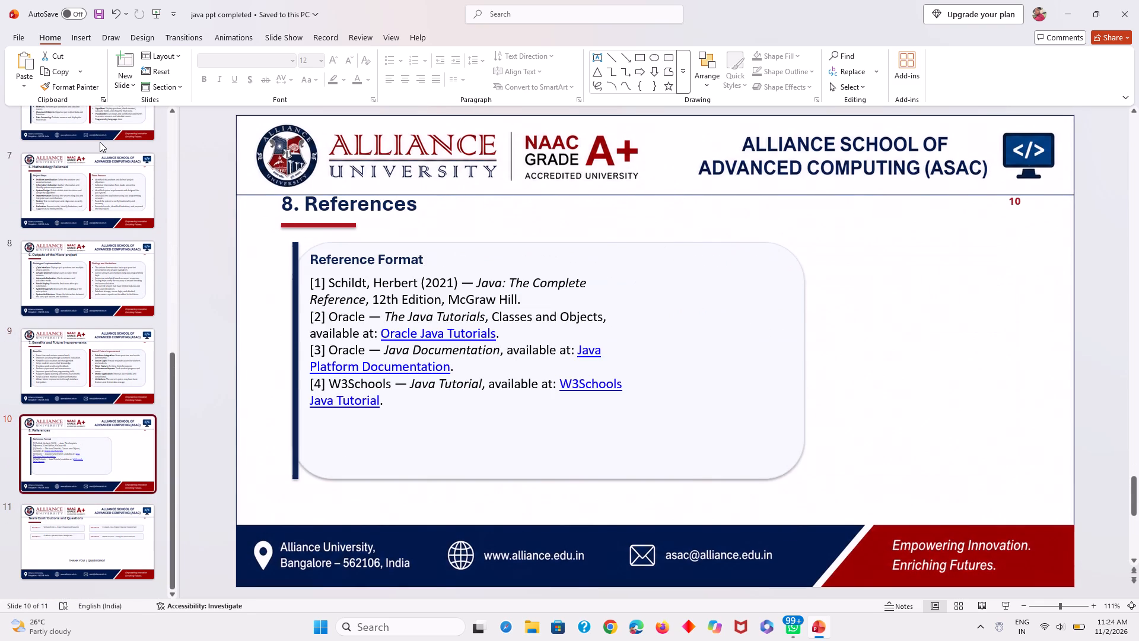
key(Up)
key(Down)
key(Up)
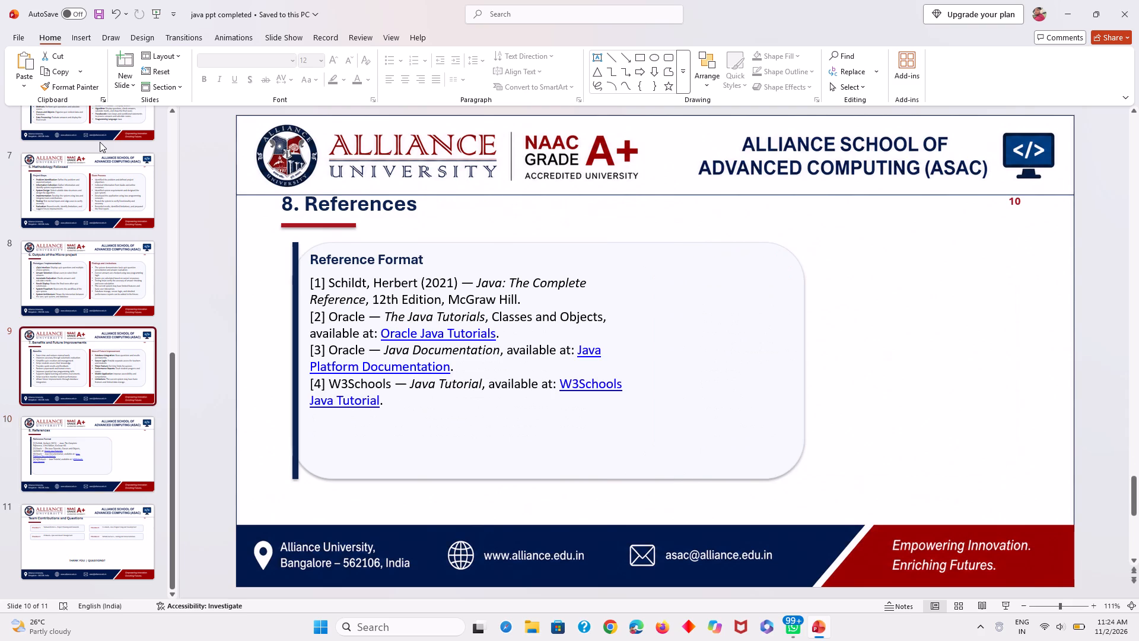
key(Up)
key(Up)
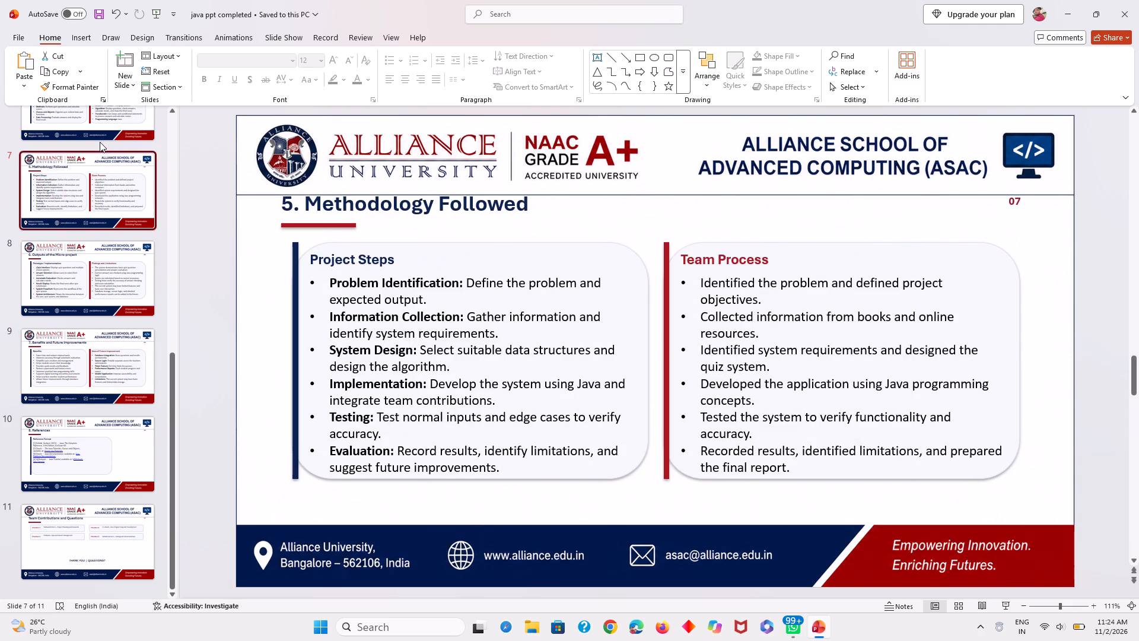
Review the slides from Outputs of the Micro-project back to the title slide, checking their order.
key(Down)
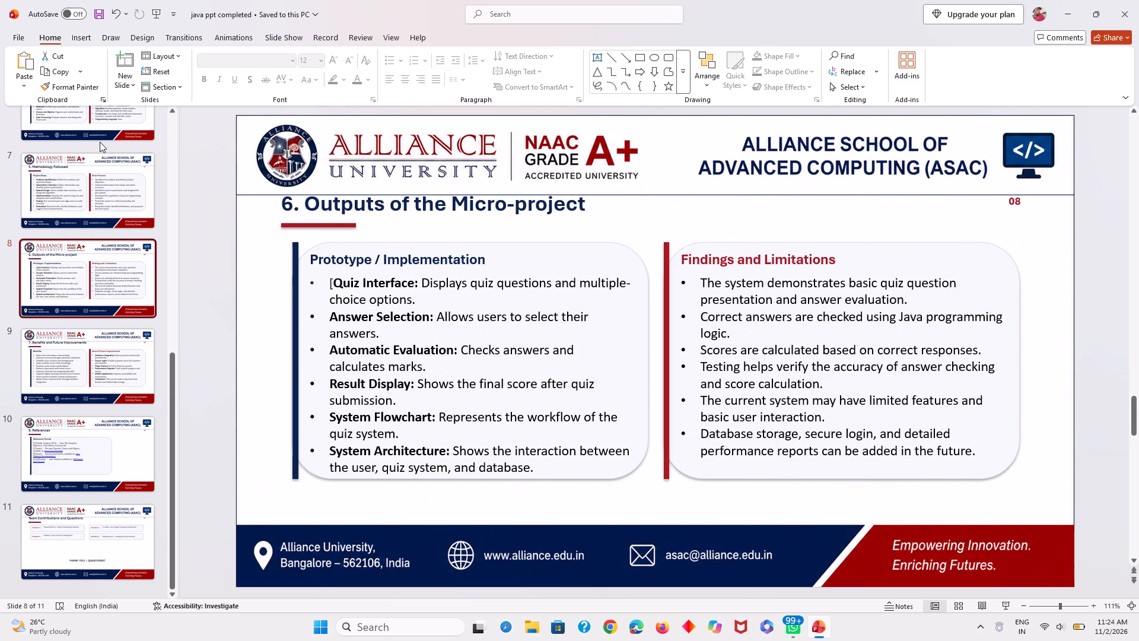
key(Up)
key(Up)
key(Up)
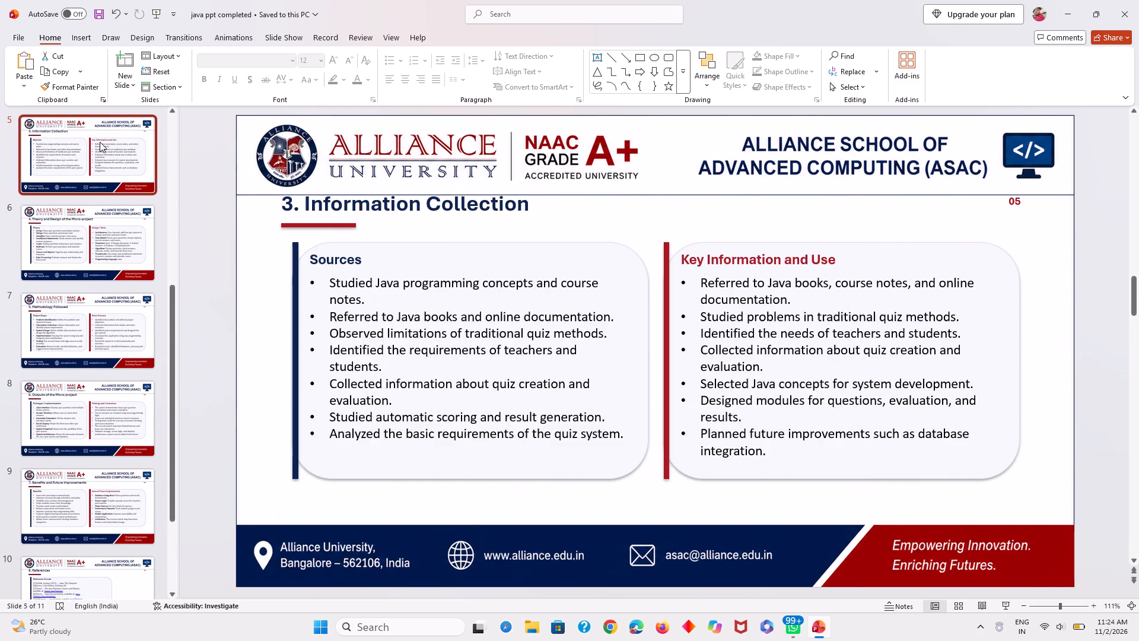
key(Up)
key(Up)
key(Up)
key(Up)
key(Up)
key(Up)
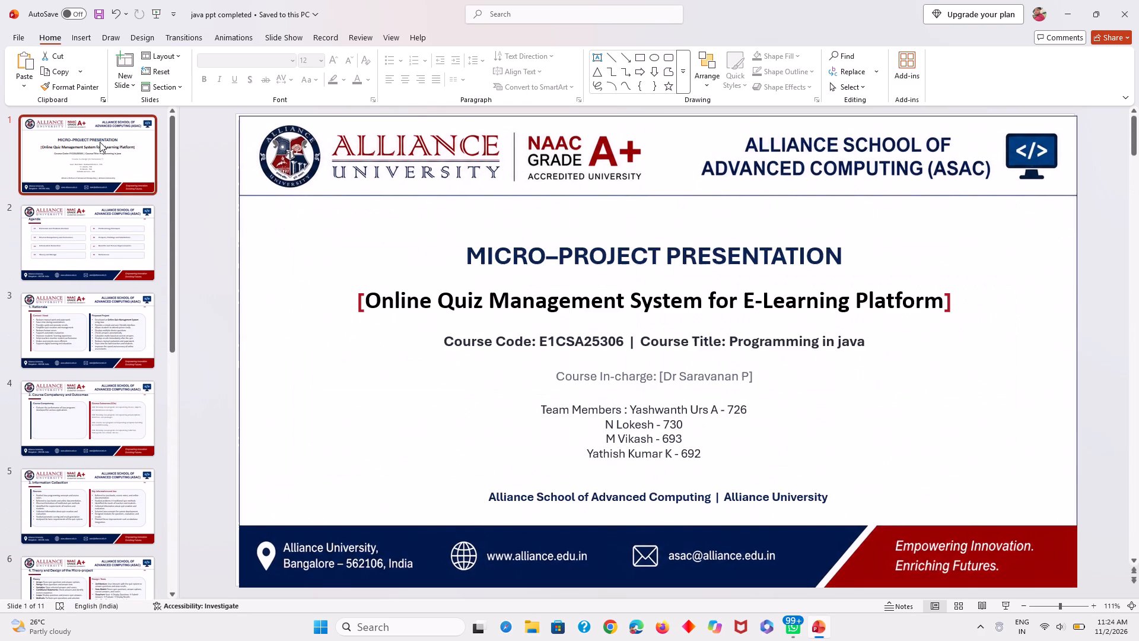
Review the slides from the title slide forward to References and back, checking the section numbering.
key(Down)
key(Down)
key(Down)
key(Down)
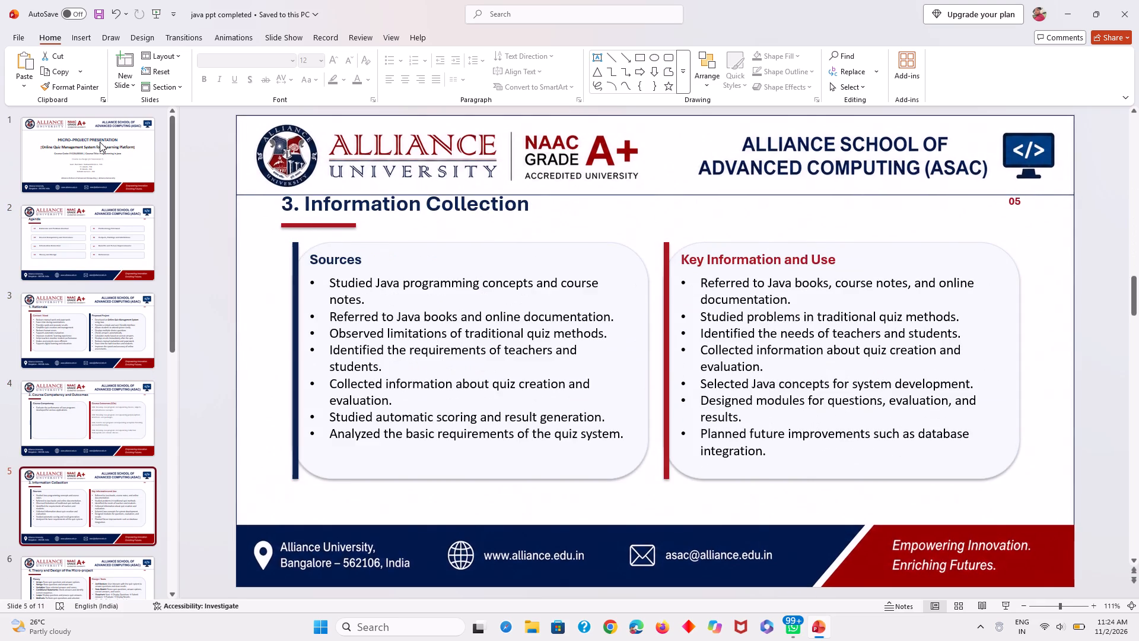
key(Down)
key(Down)
key(Down)
key(Down)
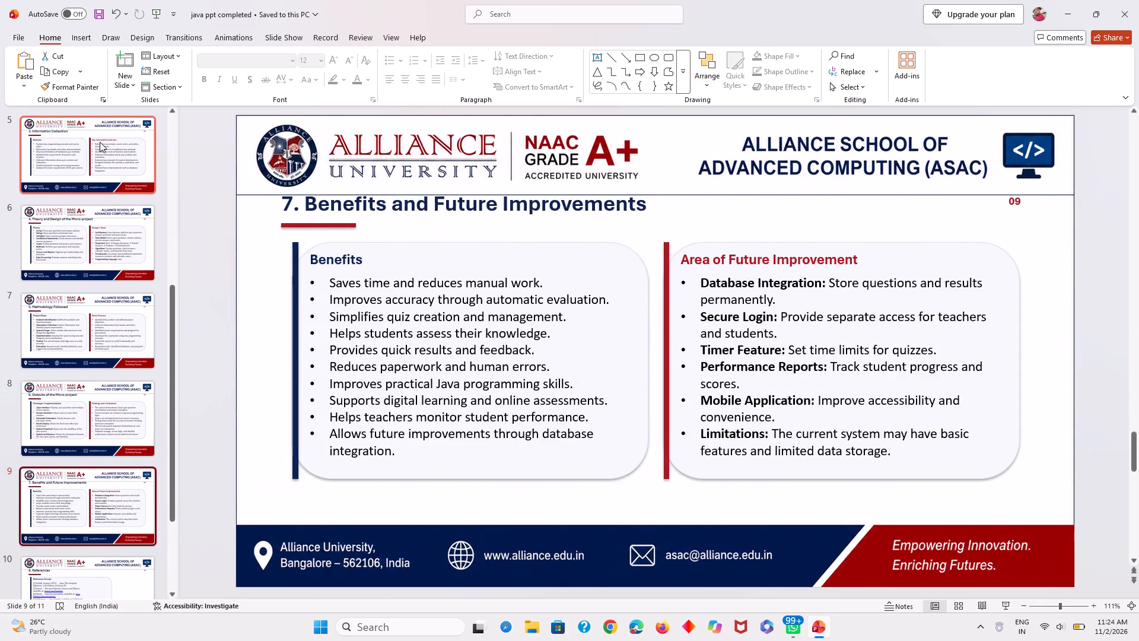
key(Down)
key(Up)
key(Up)
key(Up)
key(Up)
key(Up)
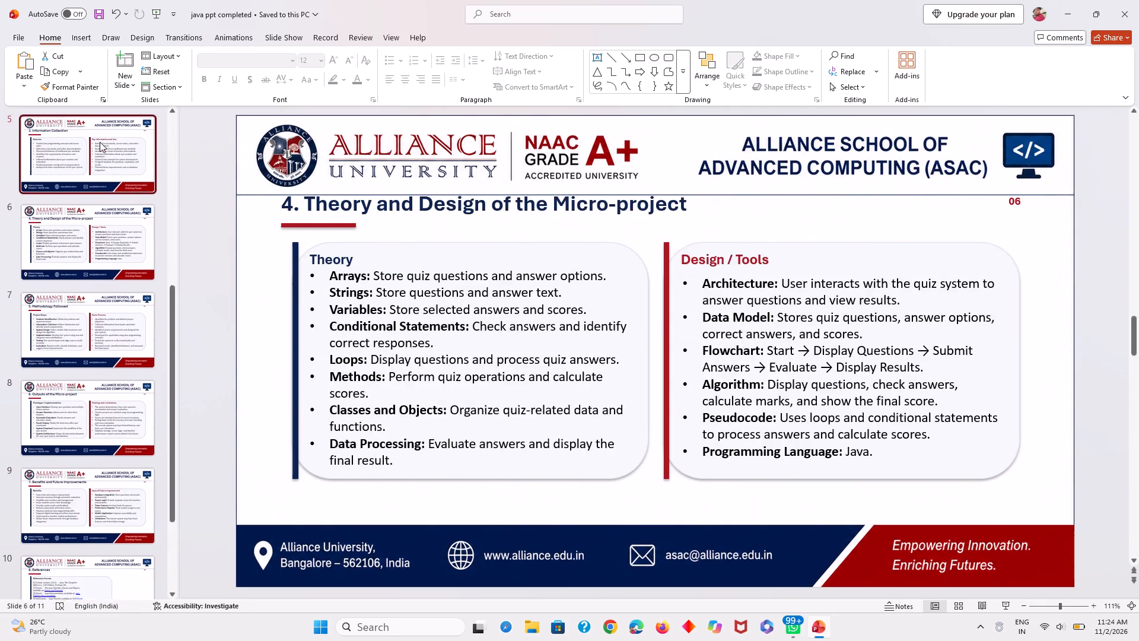
key(Up)
key(Up)
key(Up)
key(Up)
key(Up)
Compare the Agenda with the section slides through to Team Contributions and Questions, and return to the title slide.
key(Down)
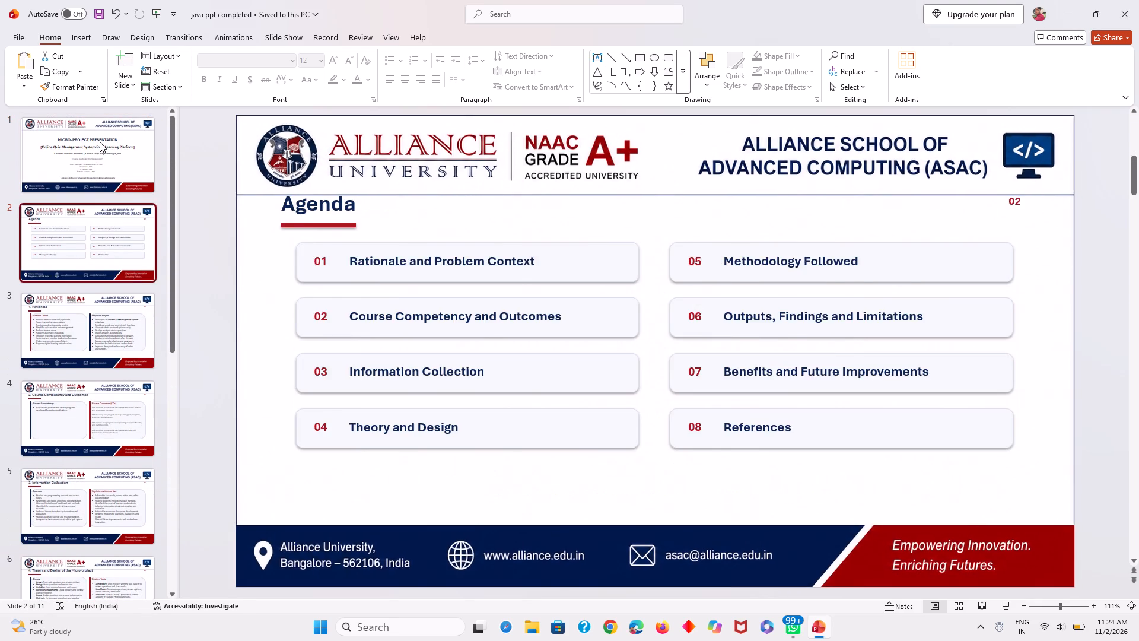
key(Down)
key(Down)
key(Down)
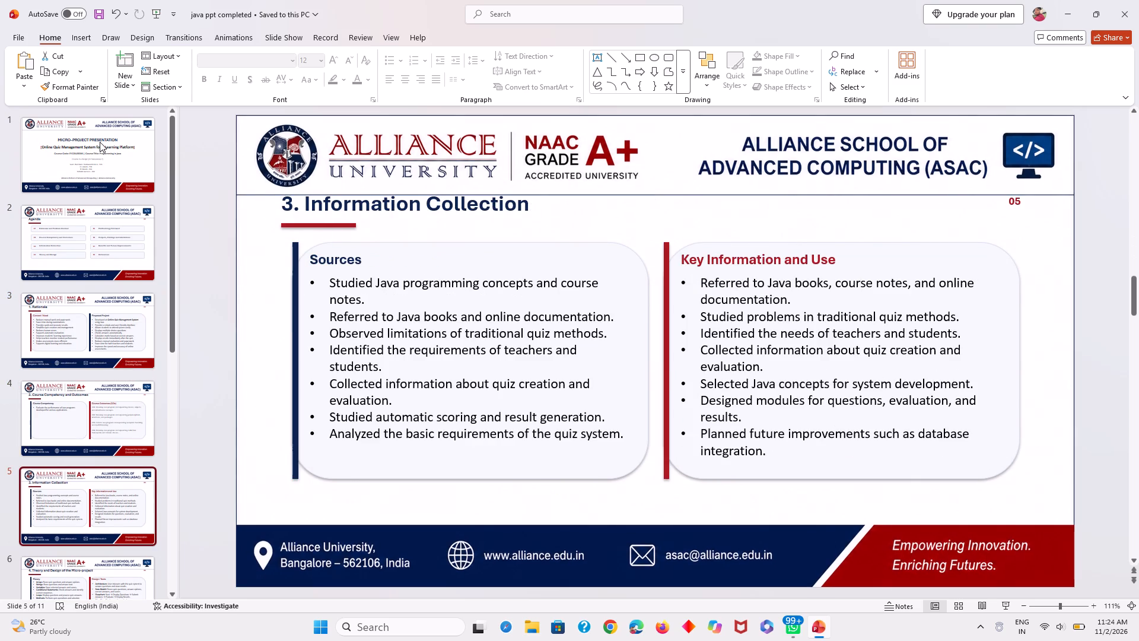
key(Down)
key(Up)
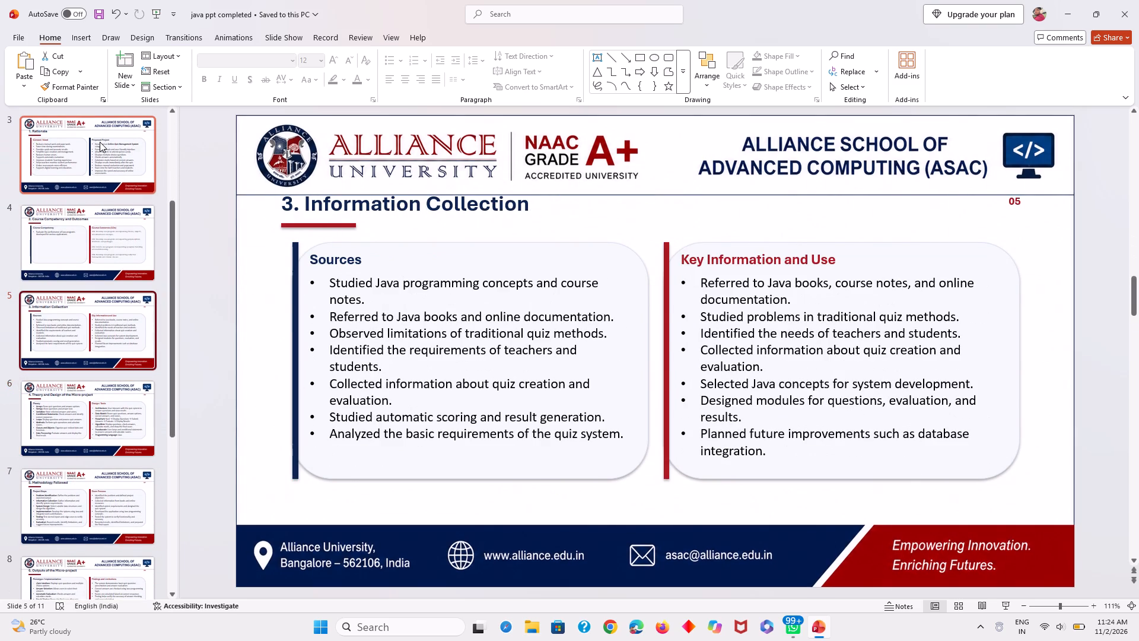
key(Down)
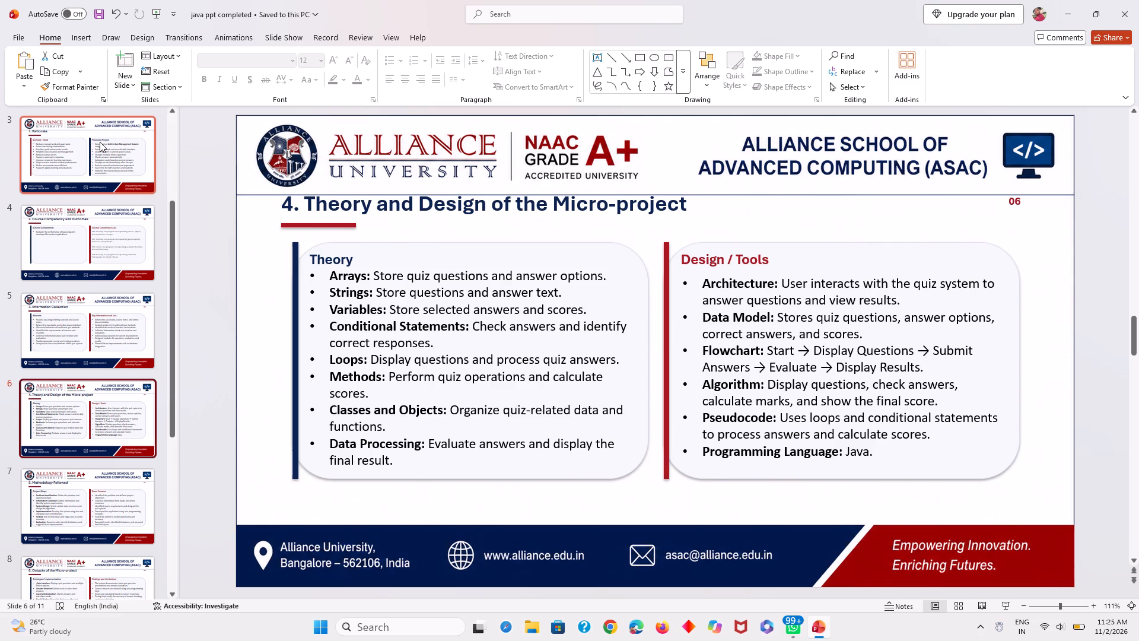
key(Down)
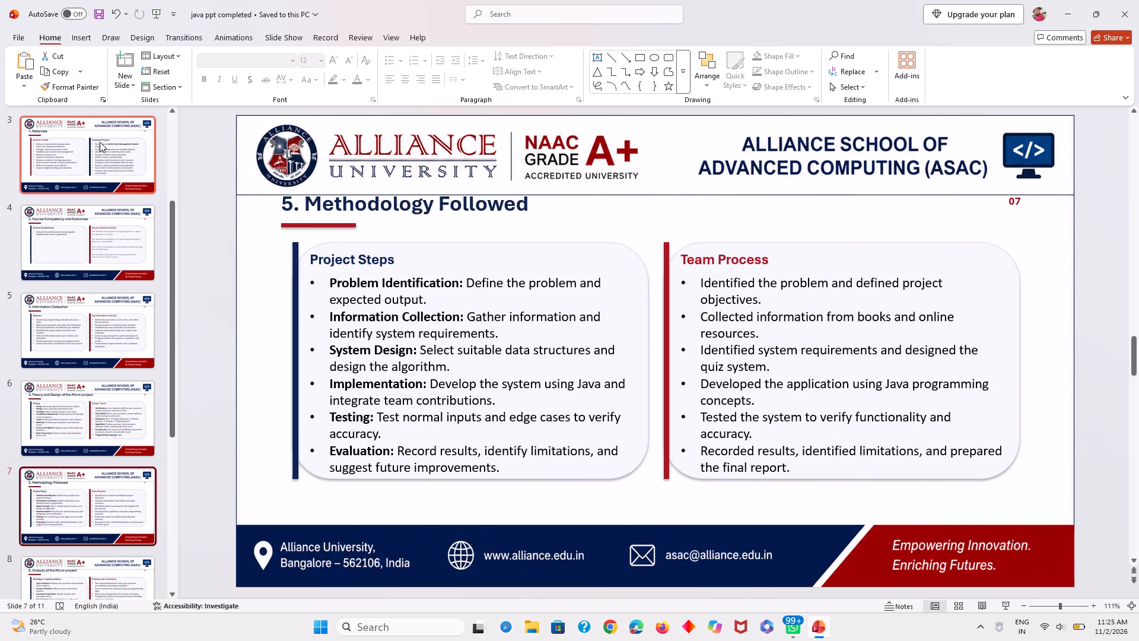
key(Down)
key(Down)
key(Down)
key(Down)
key(Down)
key(Up)
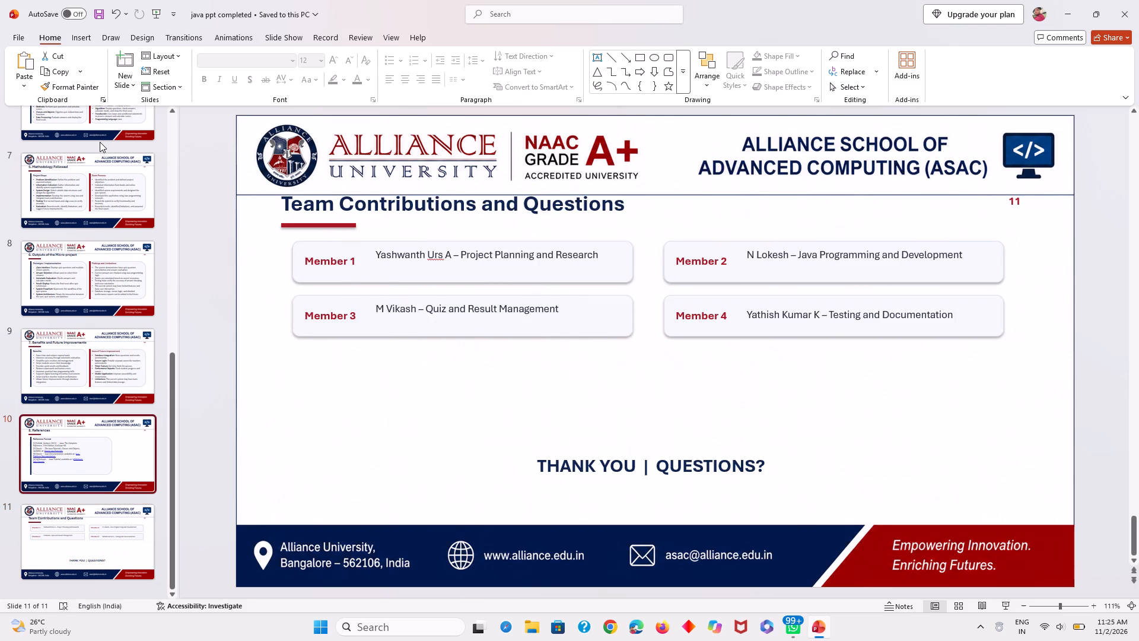
key(Up)
key(Up)
key(Up)
key(Up)
key(Up)
key(Up)
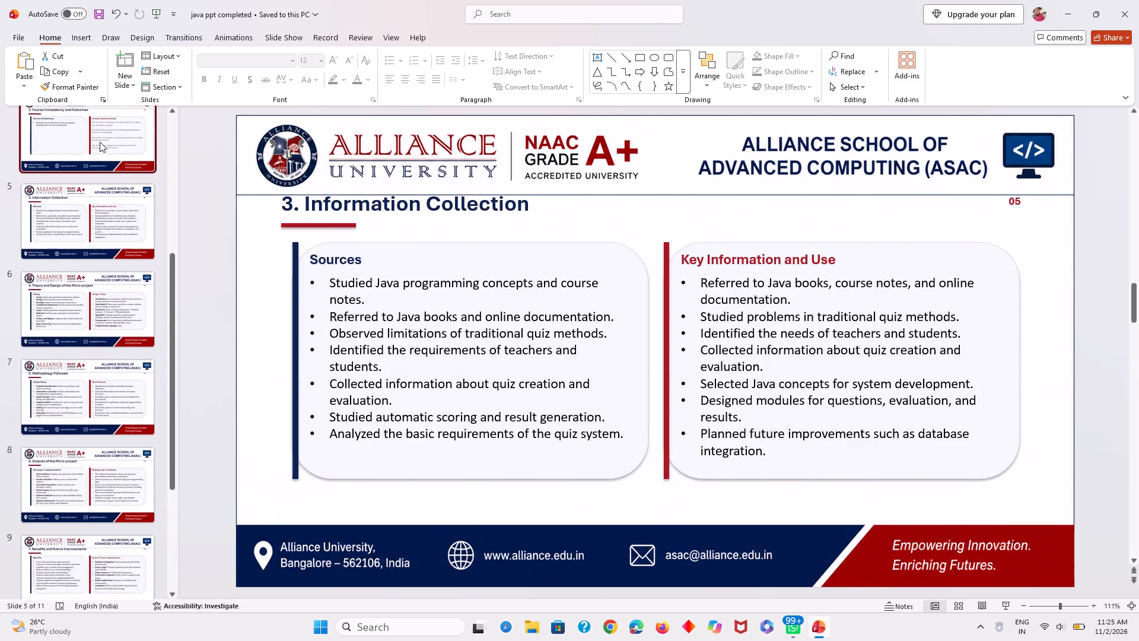
key(Up)
key(Up)
key(Up)
key(Up)
key(Up)
key(Up)
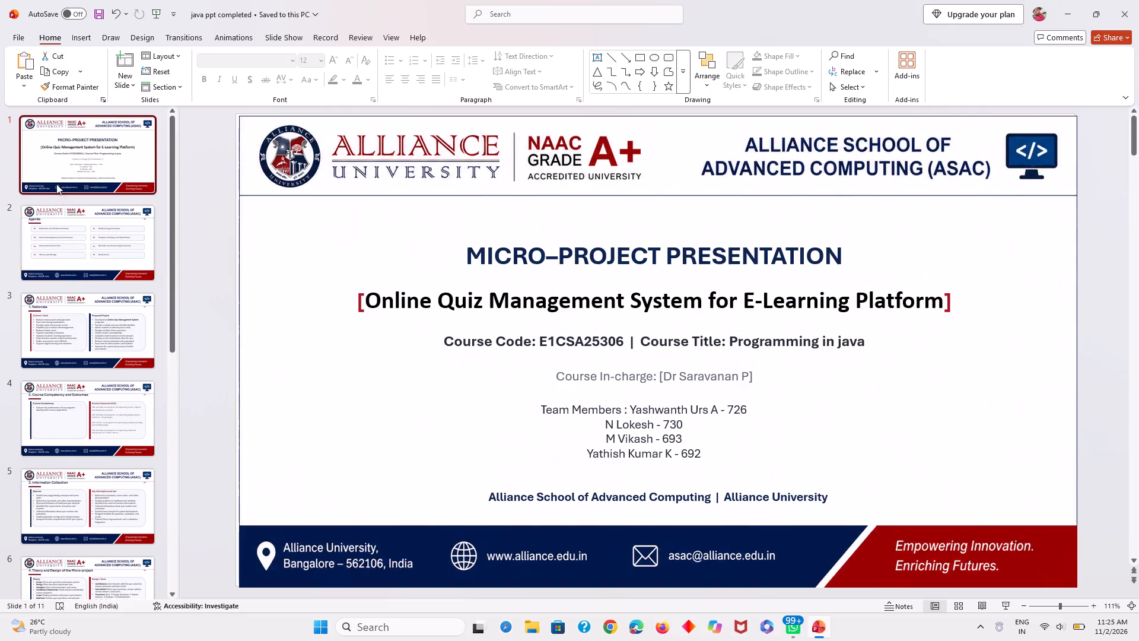
Look through the whole presentation again from the title slide to the last slide and back.
key(Down)
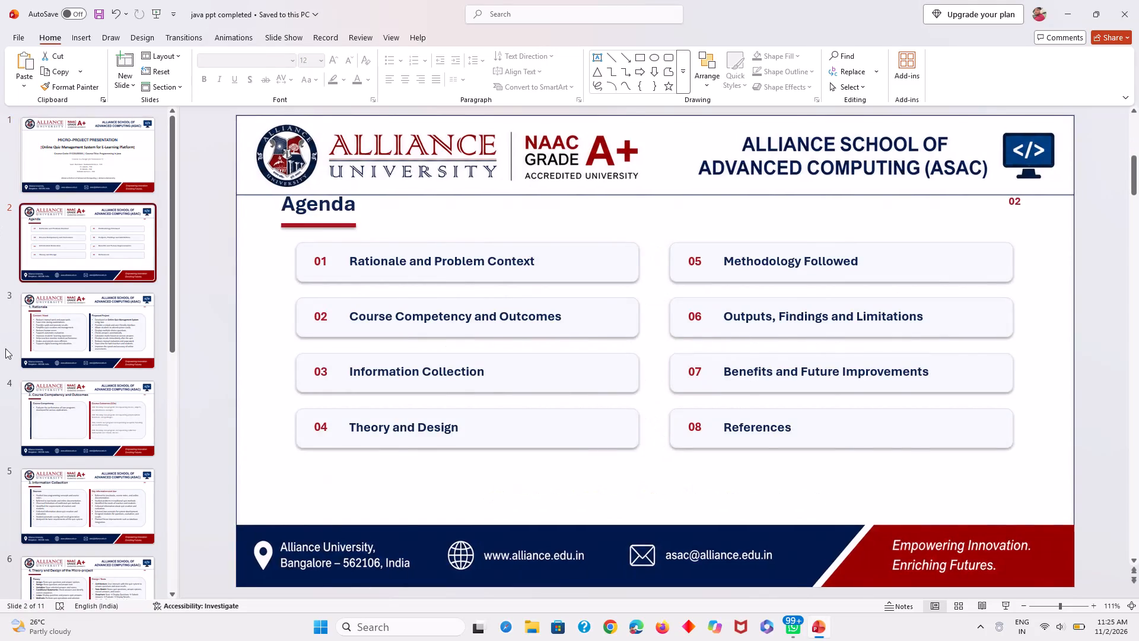
key(Up)
key(Down)
key(Down)
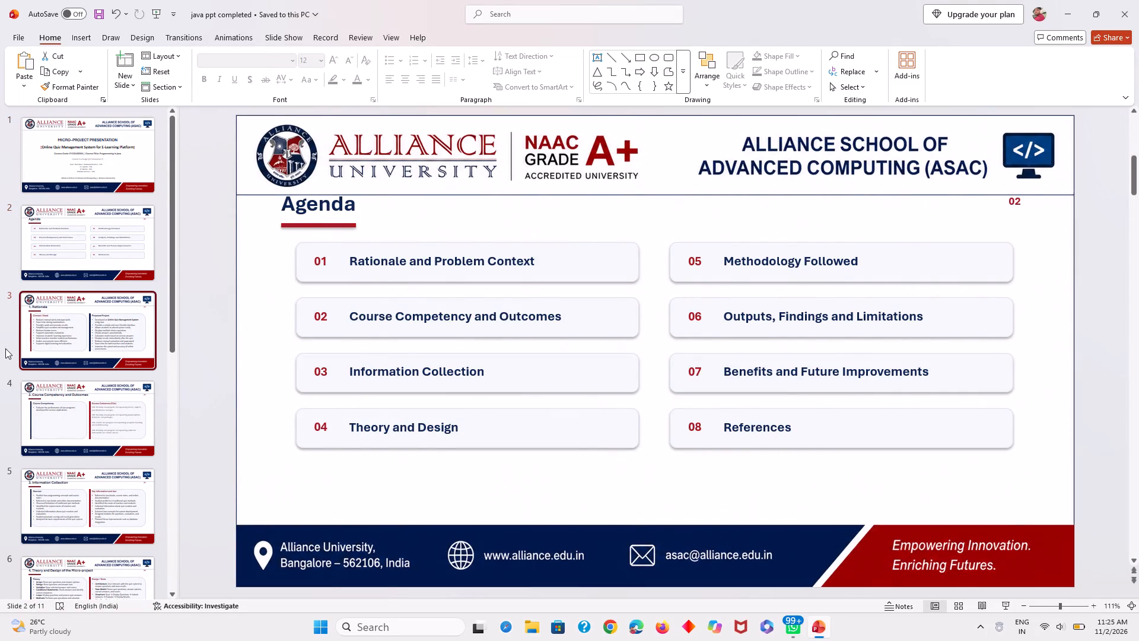
key(Down)
key(Down)
key(Down)
key(Down)
key(Down)
key(Down)
key(Down)
key(Down)
key(Down)
key(Down)
key(Down)
key(Down)
key(Down)
key(Down)
key(Down)
key(Down)
key(Down)
key(Down)
key(Down)
key(Down)
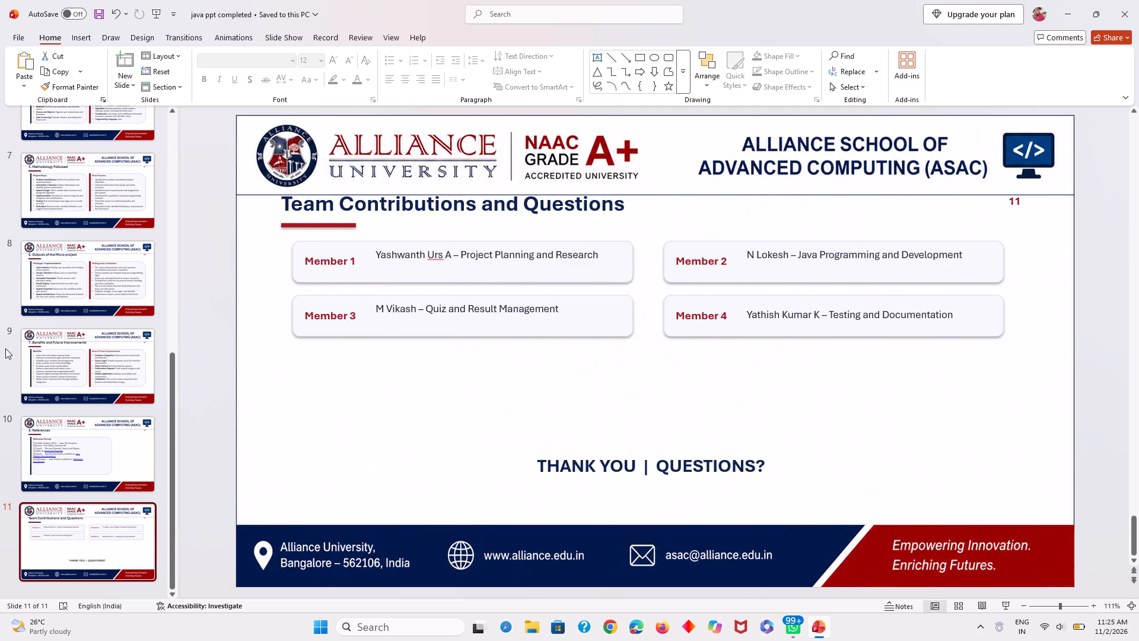
key(Up)
key(Up)
key(Up)
key(Up)
key(Up)
key(Up)
key(Up)
key(Up)
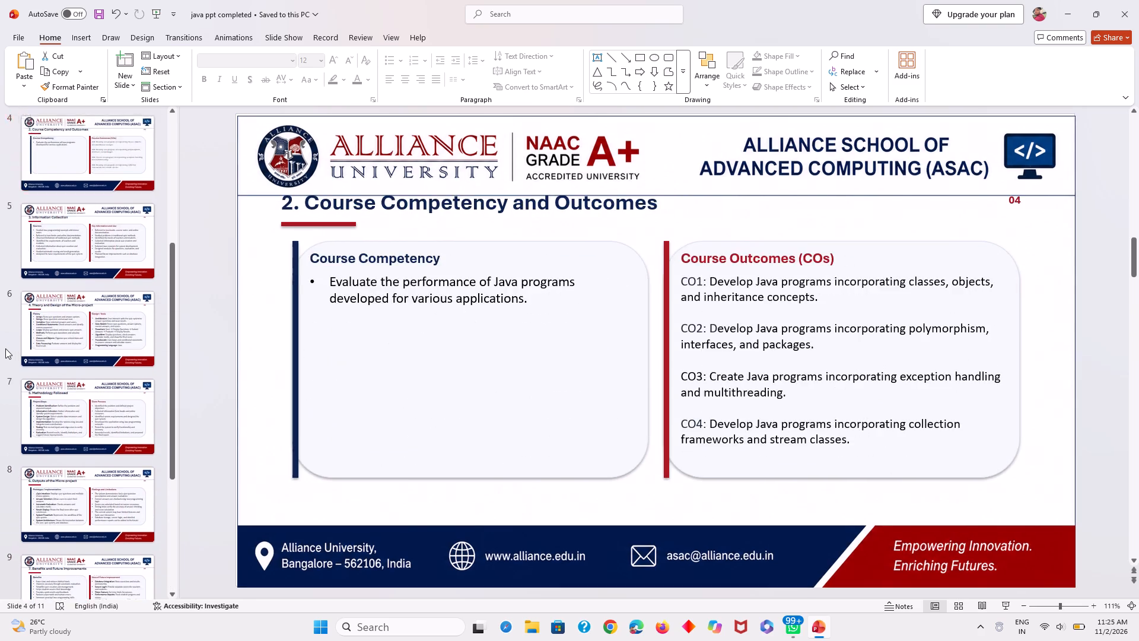
key(Up)
key(Up)
key(Up)
key(Up)
Examine the content of each slide from Rationale to Team Contributions and Questions, and return to the title slide.
key(Down)
key(Down)
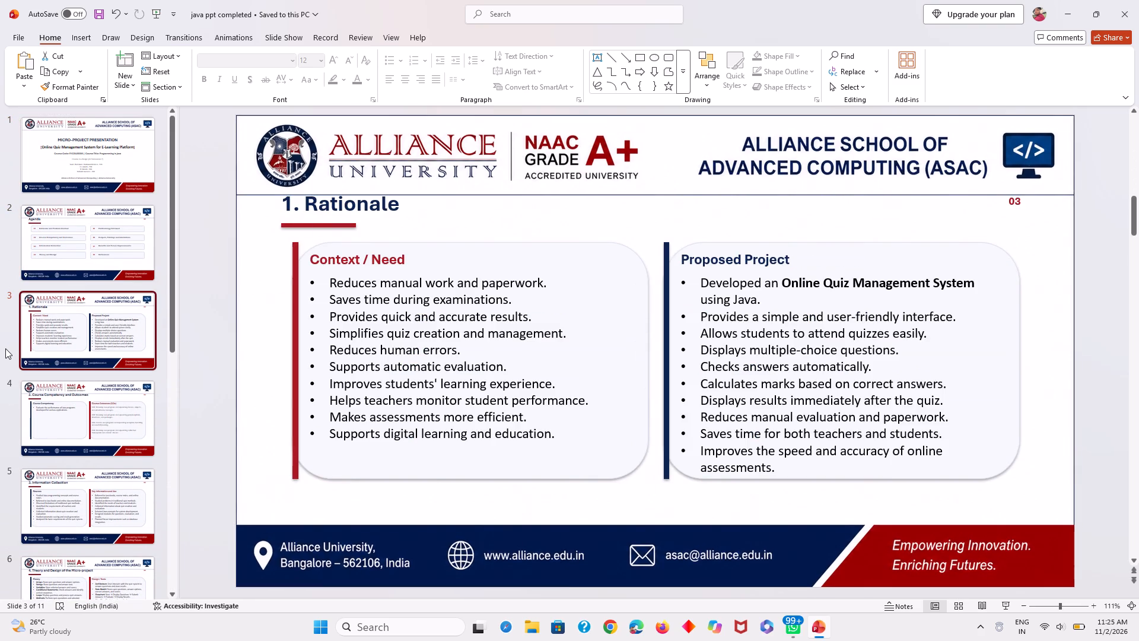
key(Down)
key(Up)
key(Down)
key(Up)
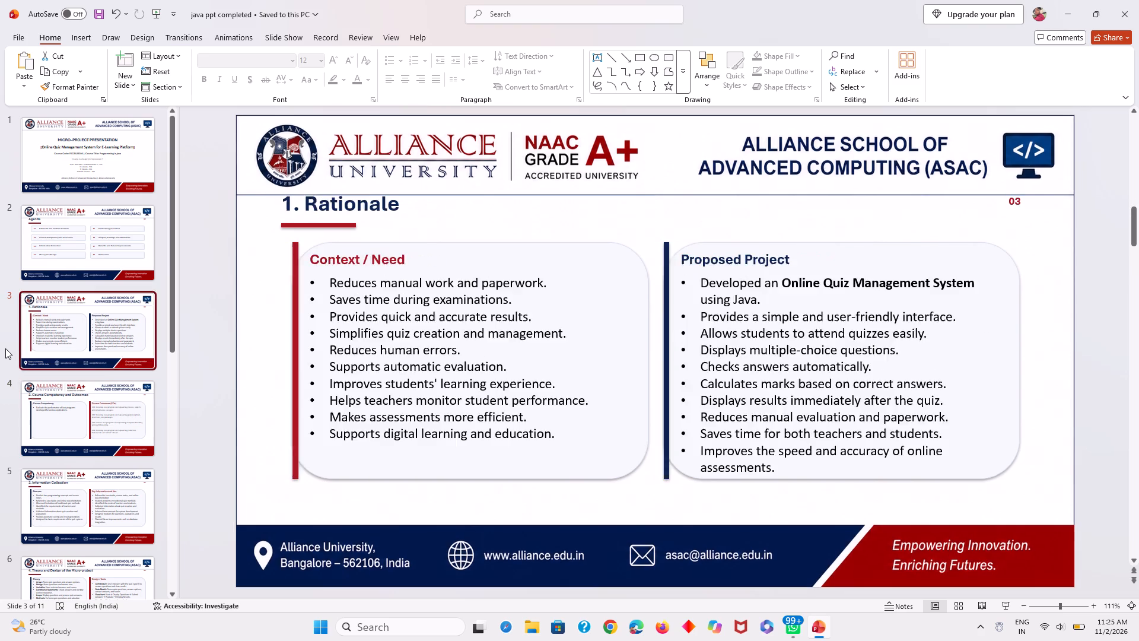
key(Up)
key(Down)
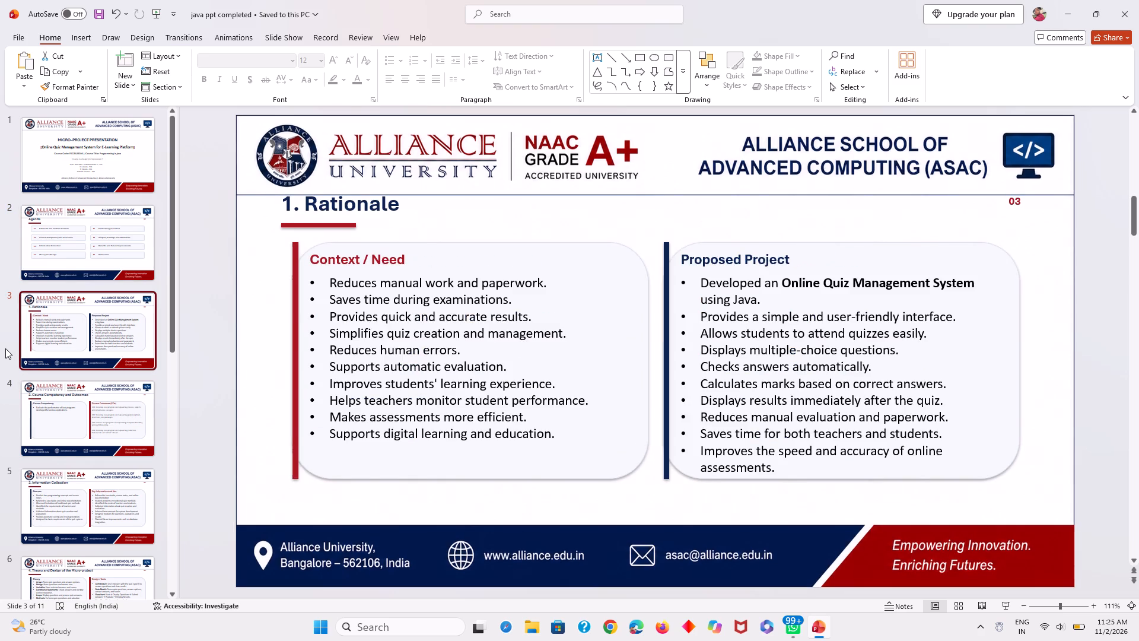
key(Down)
key(Down)
key(Up)
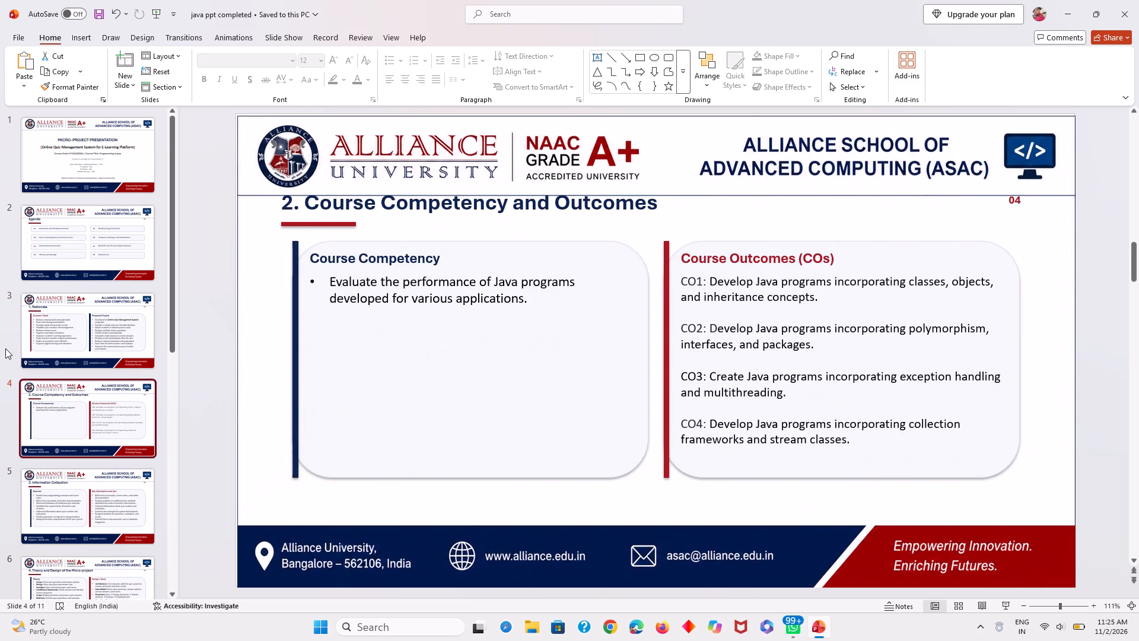
key(Down)
key(Down)
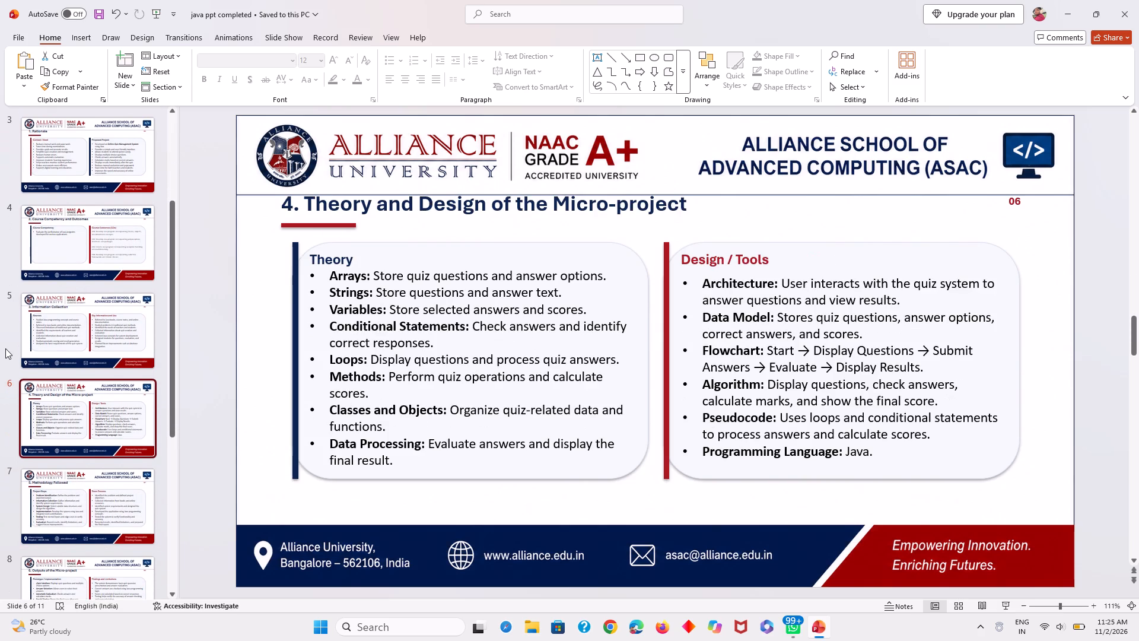
key(Down)
key(Down)
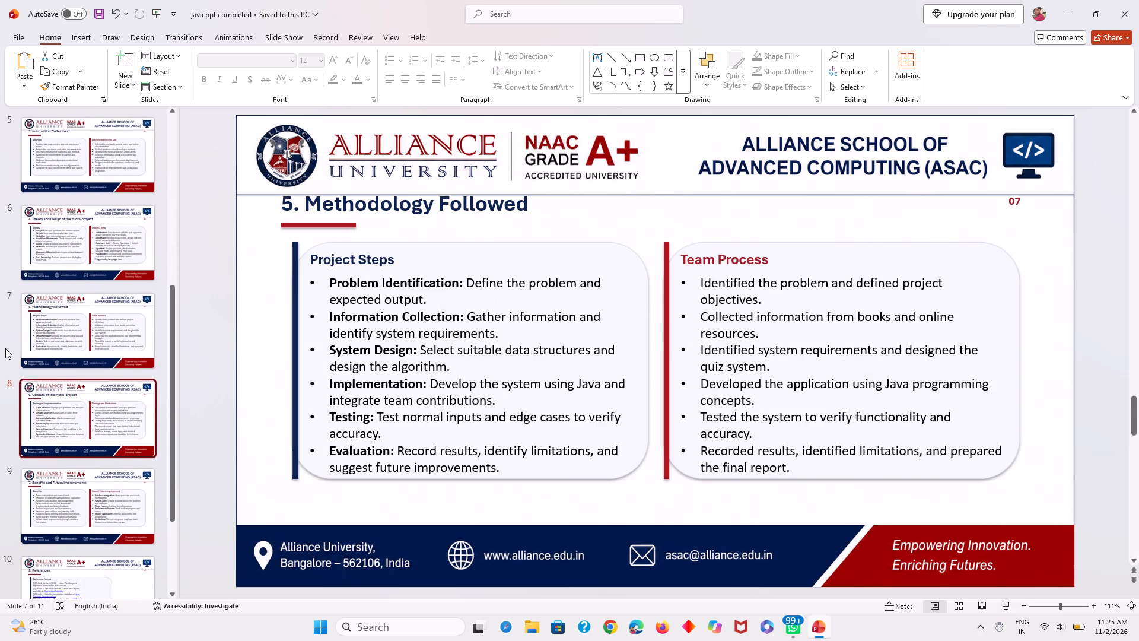
key(Up)
key(Down)
key(Down)
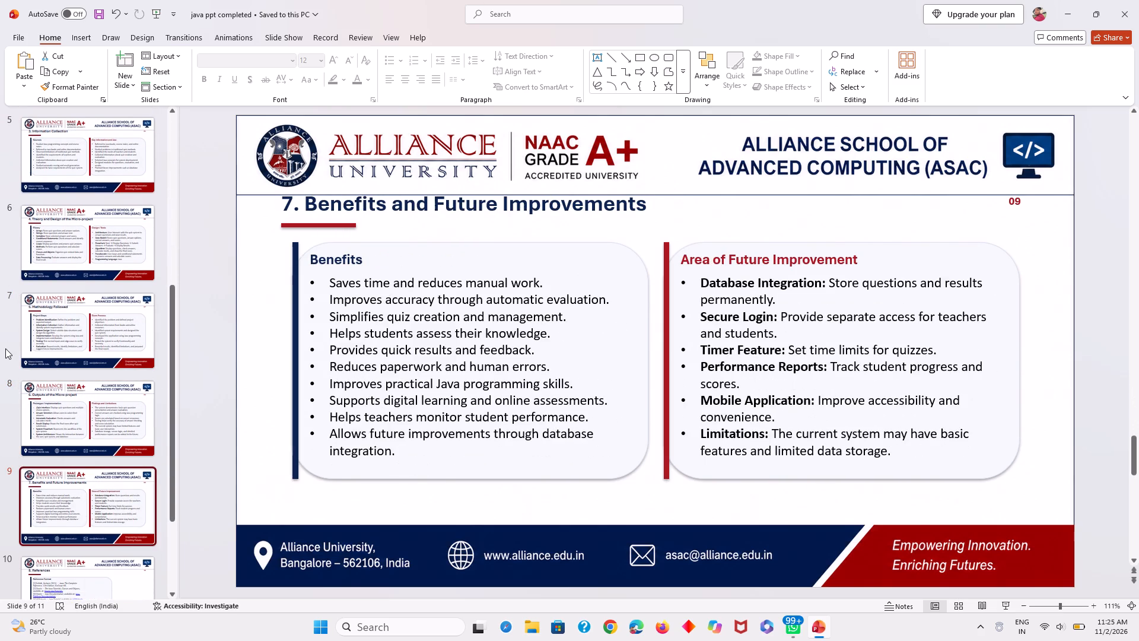
key(Down)
key(Down)
key(Down)
key(Up)
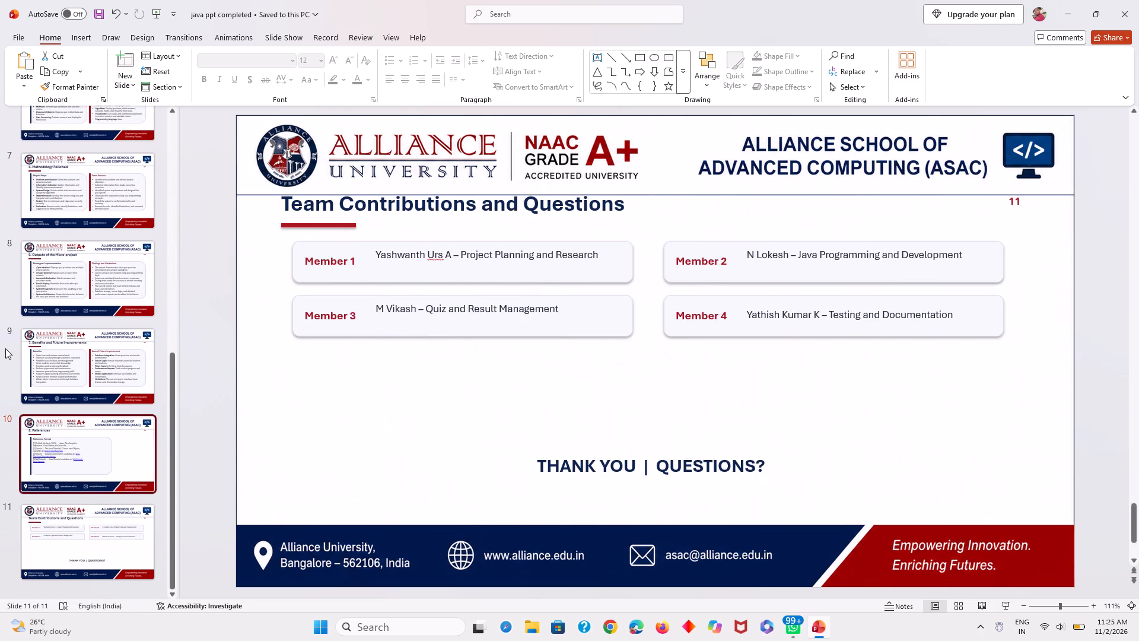
key(Up)
key(Up)
key(Up)
key(Up)
key(Up)
key(Up)
key(Up)
key(Up)
key(Up)
key(Up)
key(Up)
key(Up)
key(Up)
key(Up)
key(Up)
key(Up)
key(Up)
key(Up)
key(Up)
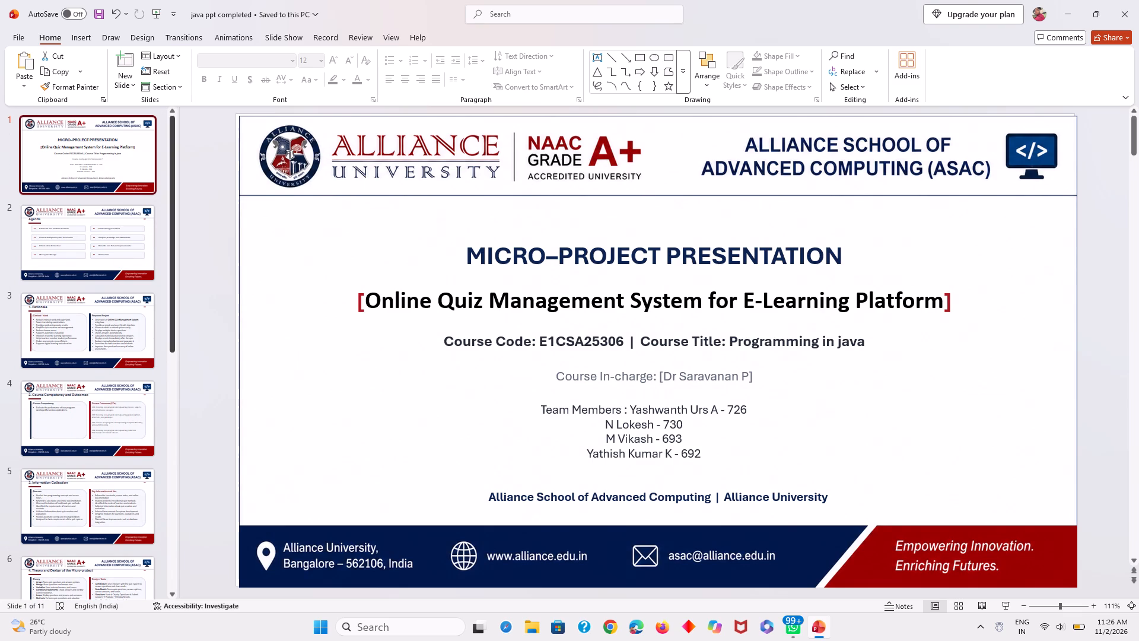
Check the slides once more from the title slide through Benefits and Future Improvements and References, and return to the title slide.
click(1103, 357)
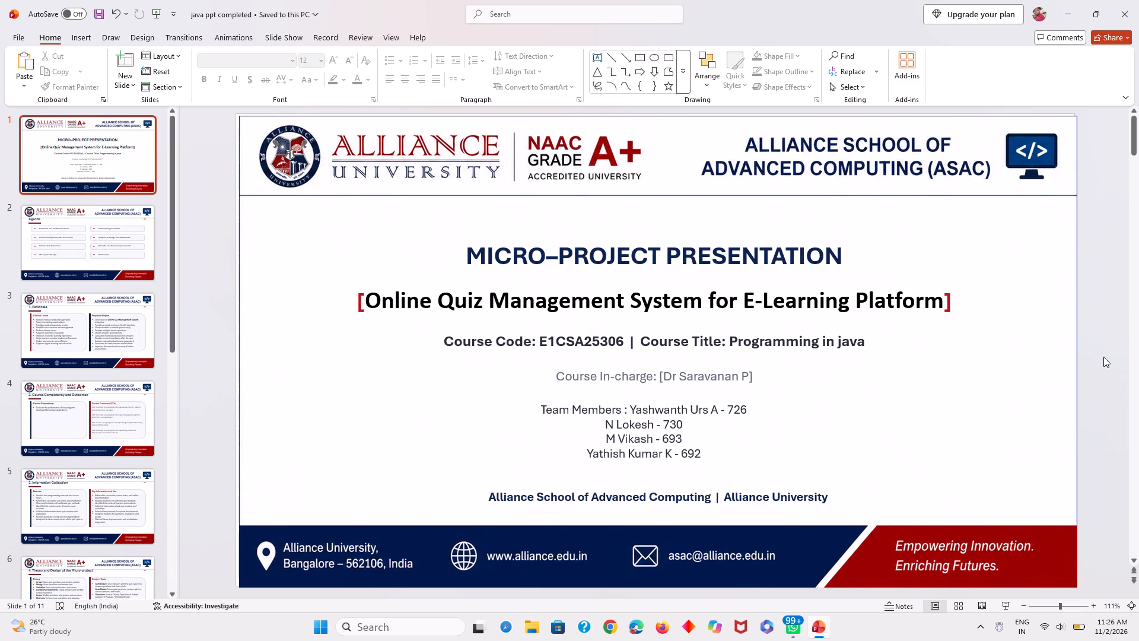
key(Down)
key(Down)
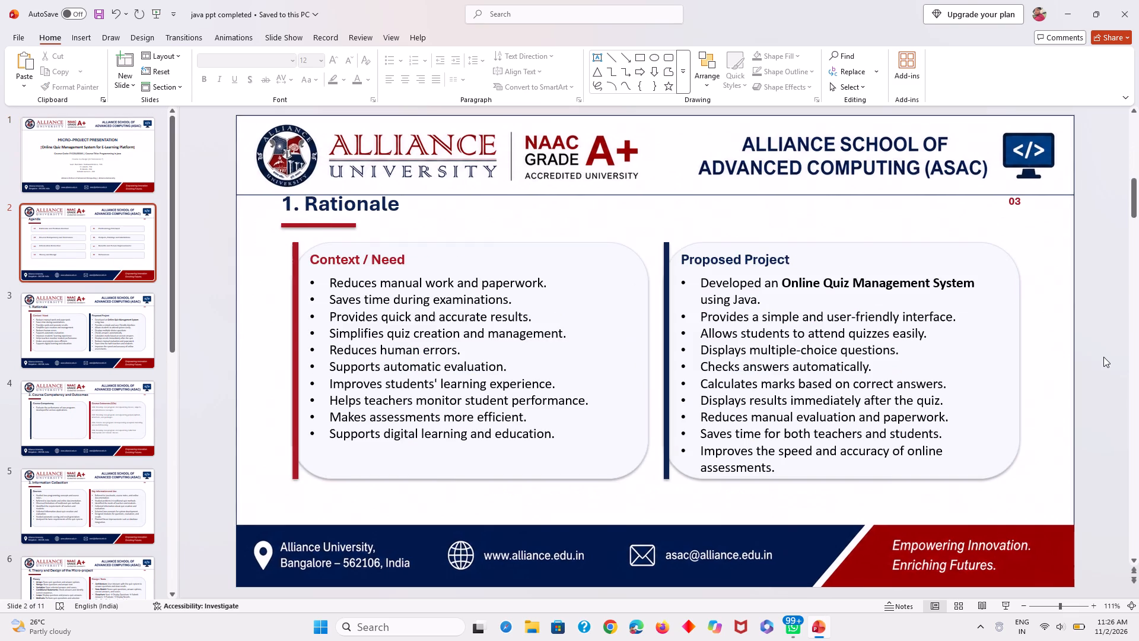
key(Down)
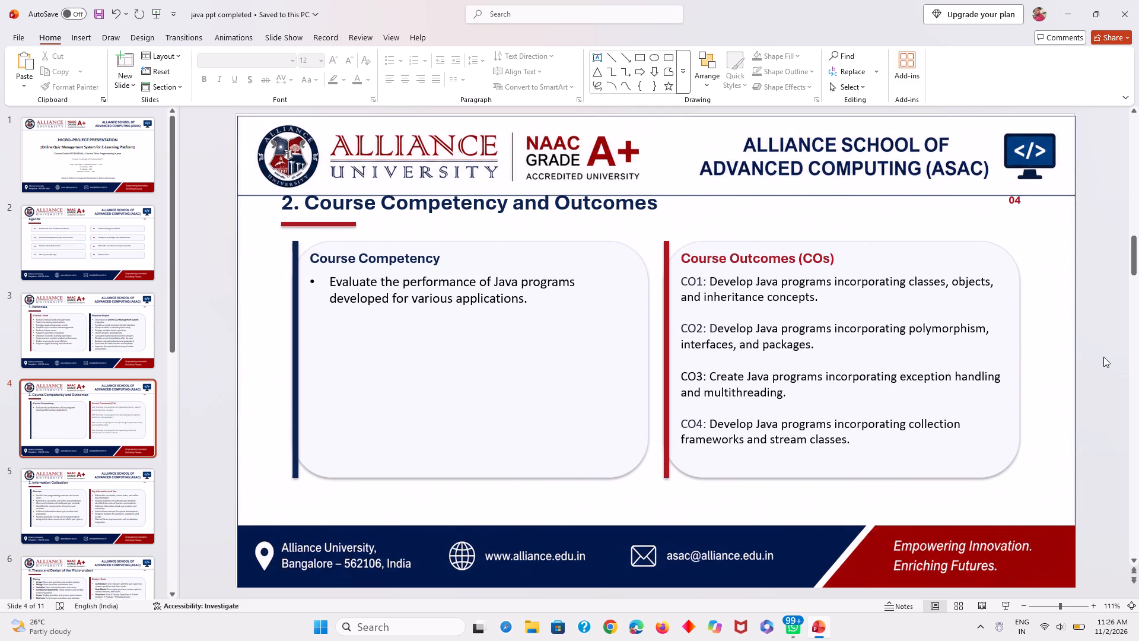
key(Down)
key(Down)
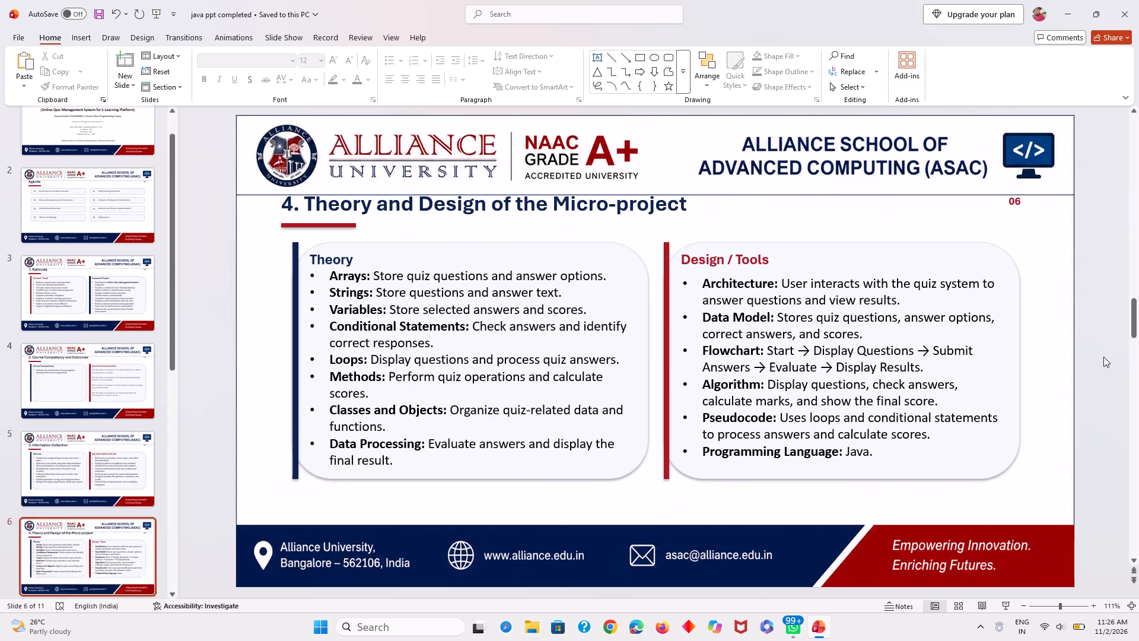
key(Down)
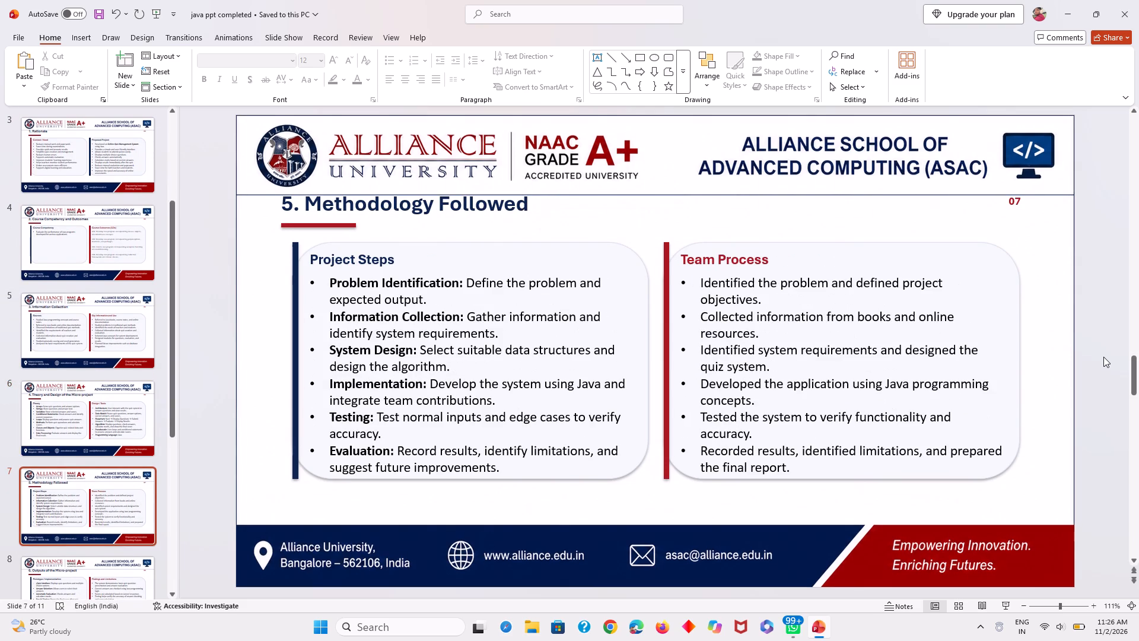
key(Down)
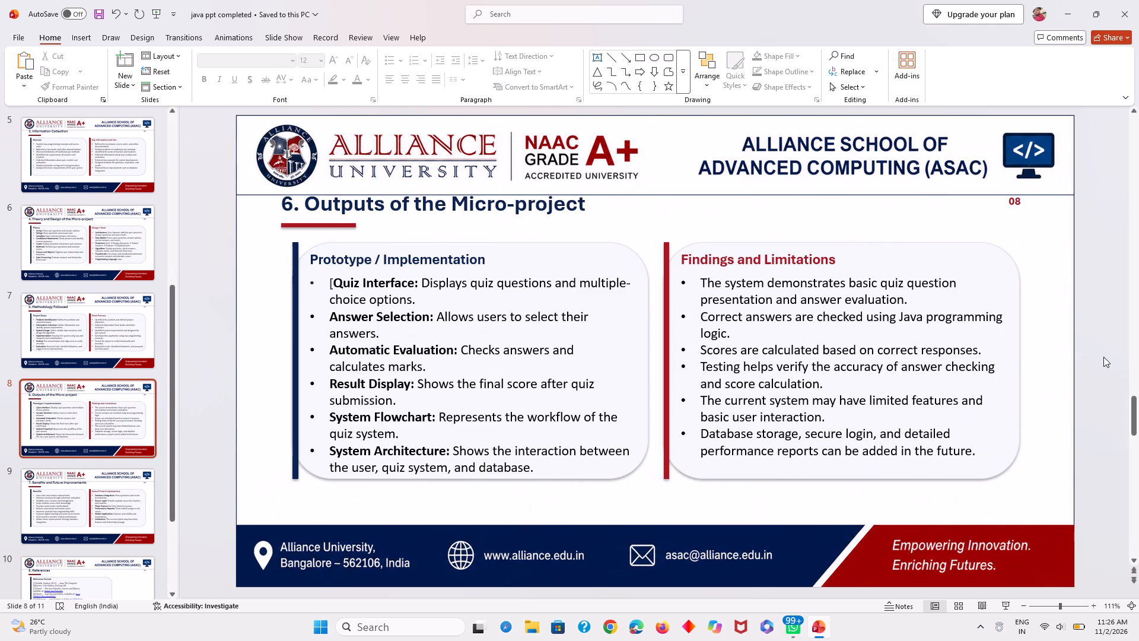
key(Down)
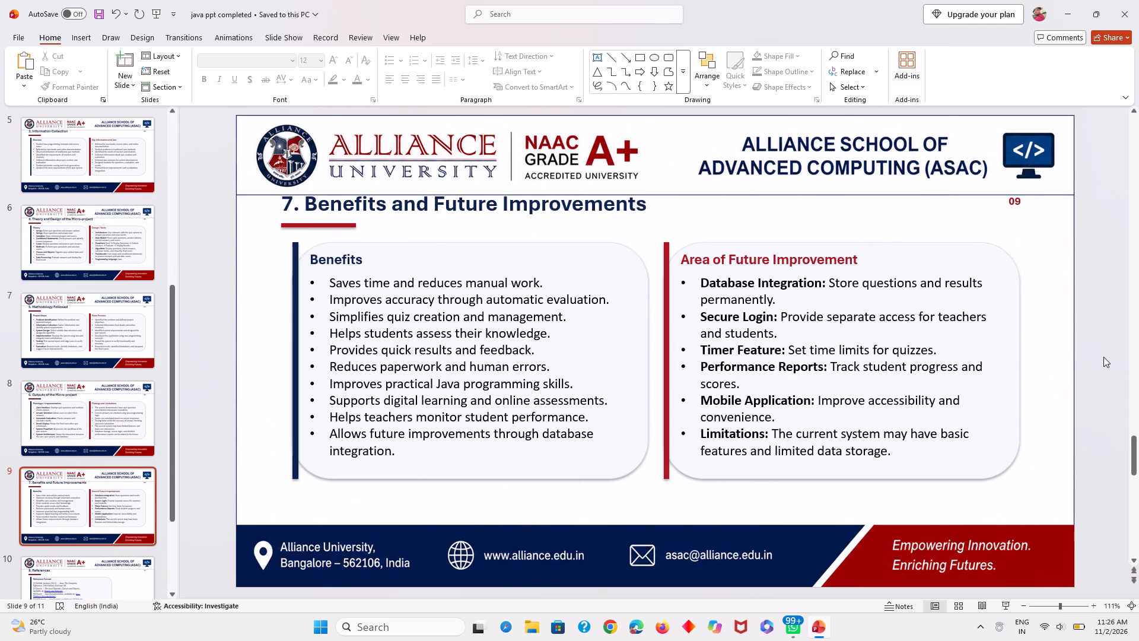
key(Down)
key(Up)
key(Up)
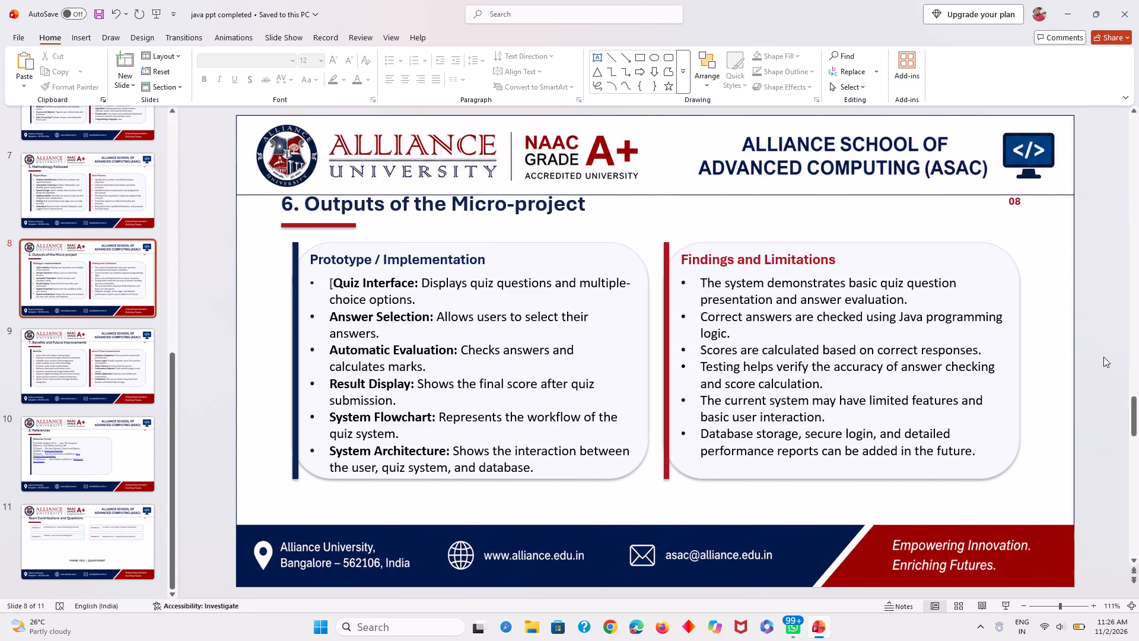
key(Up)
key(Up)
key(Up)
key(Up)
key(Up)
key(Up)
key(Up)
key(Up)
key(Up)
key(Up)
key(Up)
key(Up)
key(Up)
key(Up)
key(Up)
key(Up)
key(Up)
key(Up)
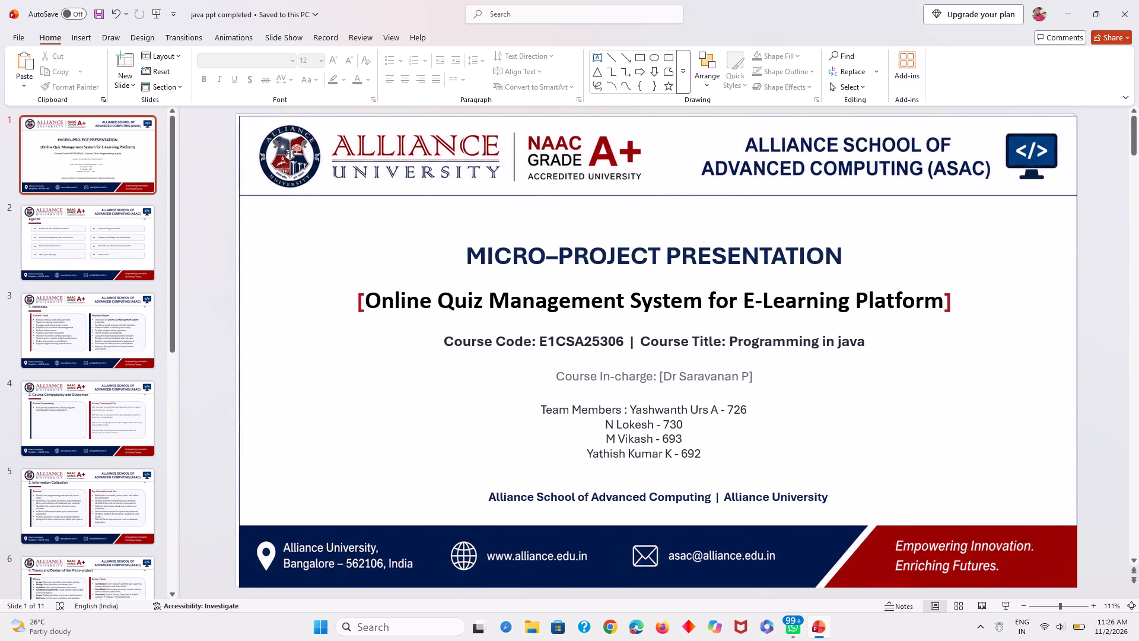
Save the finished presentation under its existing name.
click(25, 33)
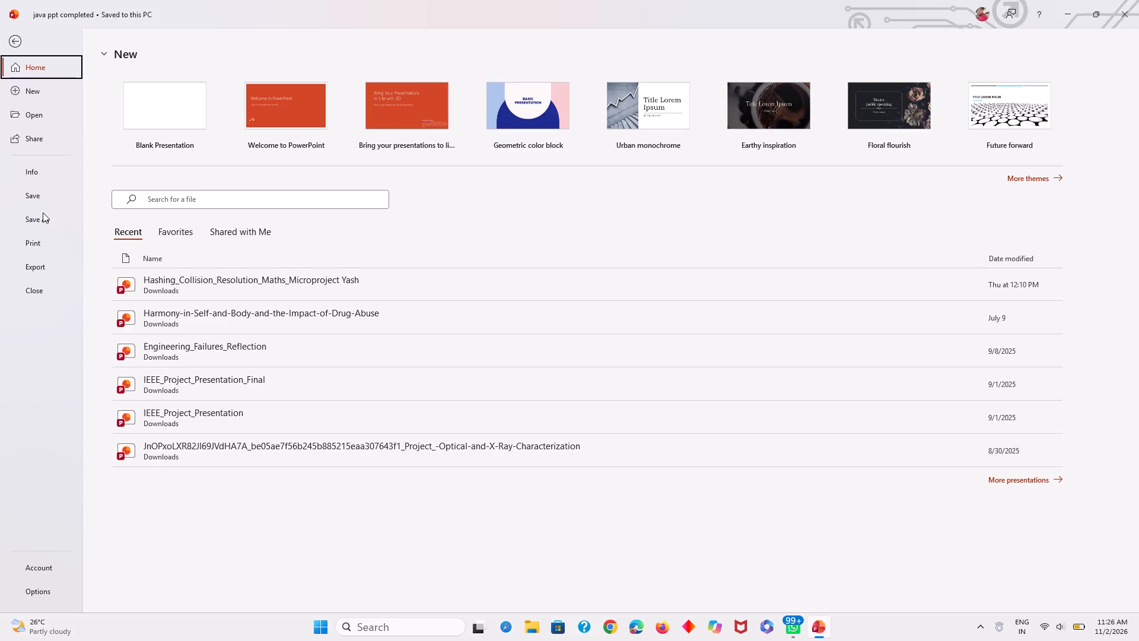
click(44, 223)
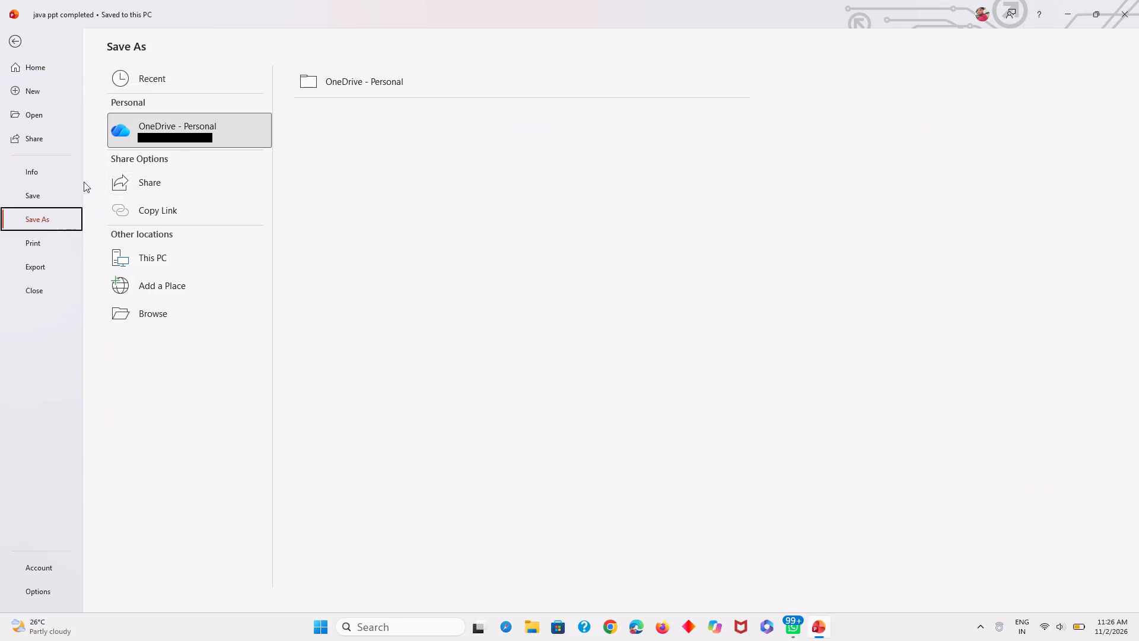
click(64, 192)
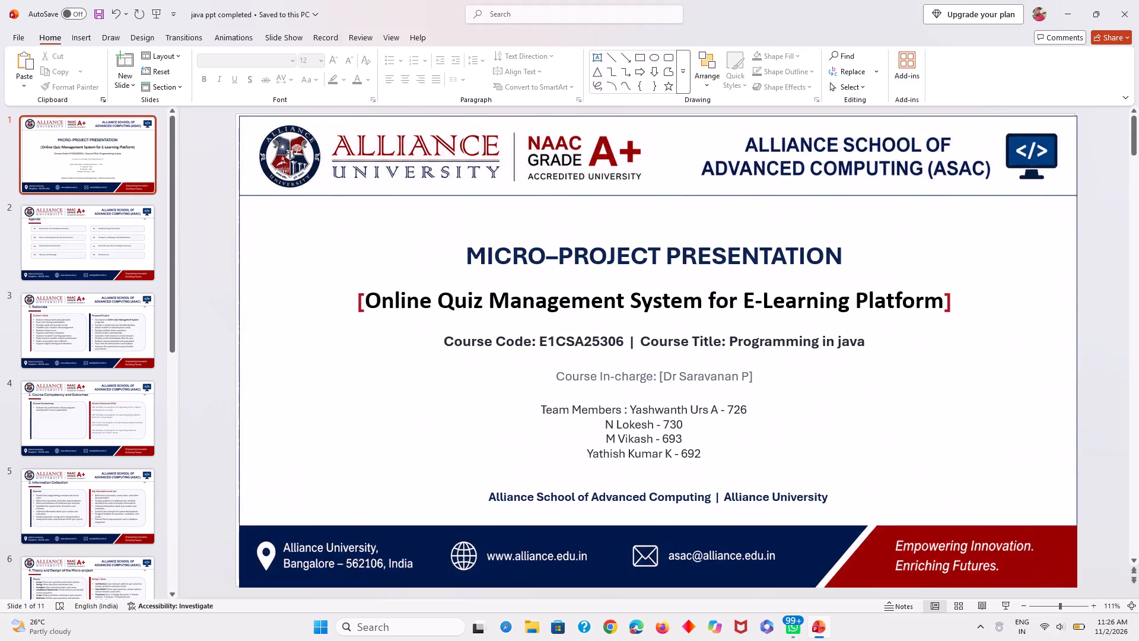
Open the Save As options for the presentation.
click(20, 36)
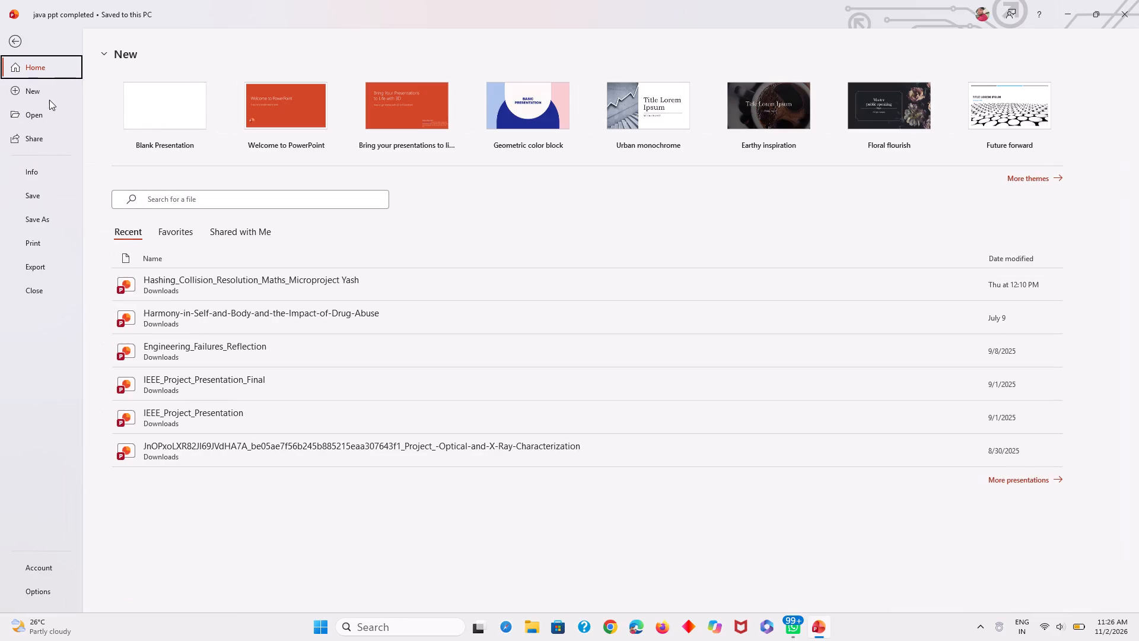
click(43, 219)
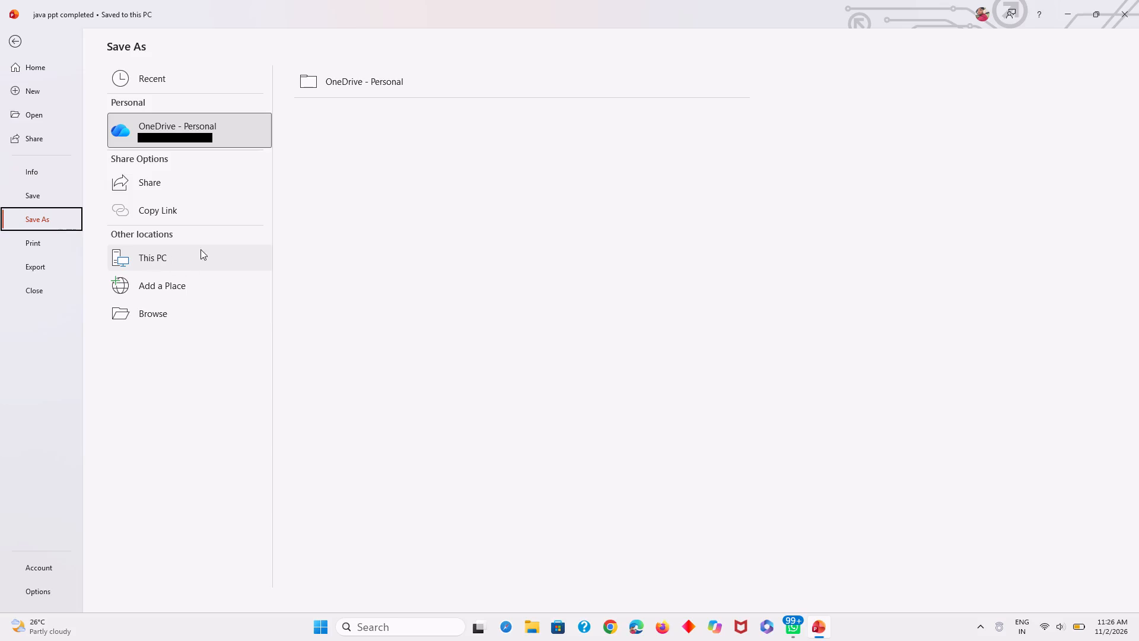
Save a copy of the presentation to the Desktop folder as "java ppt completed Yash" in PowerPoint Presentation format.
click(373, 80)
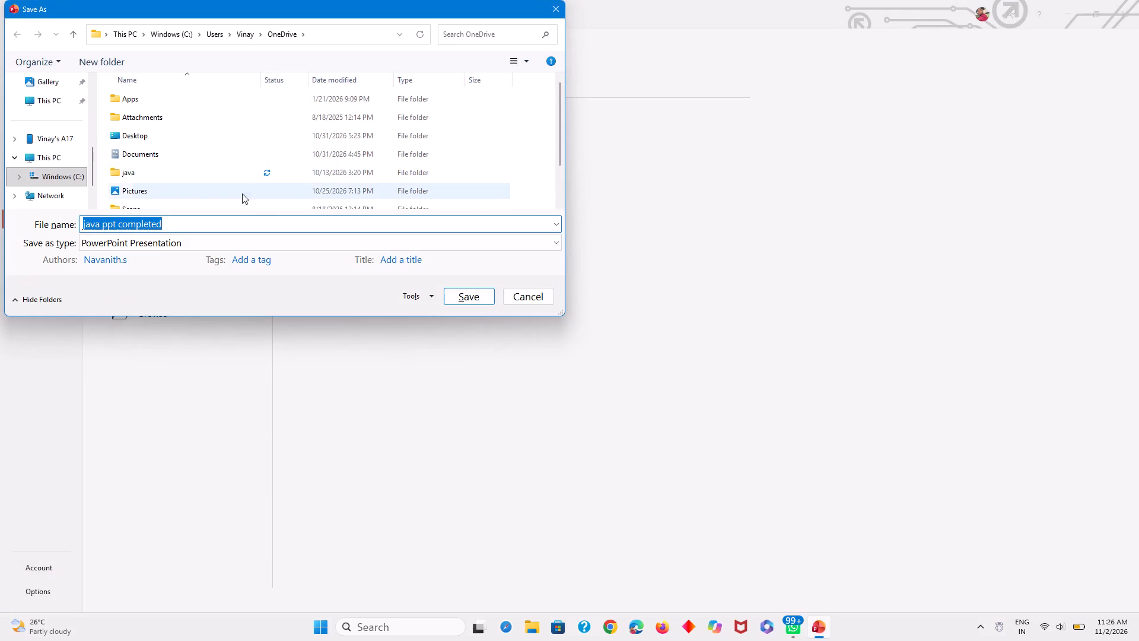
scroll(56, 144, up, 1)
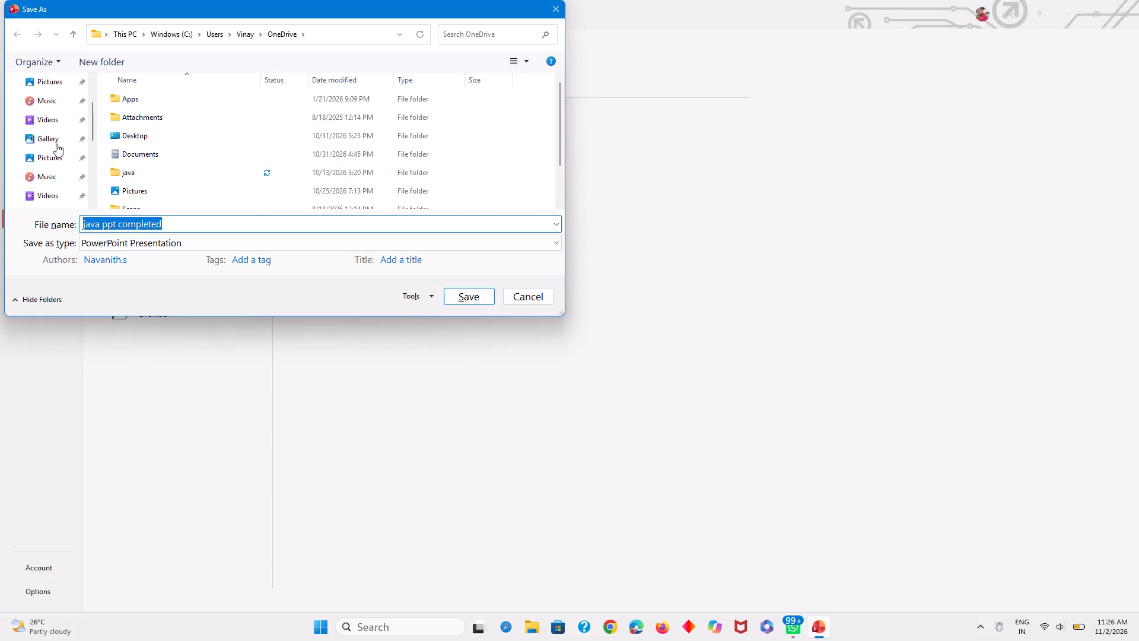
click(58, 96)
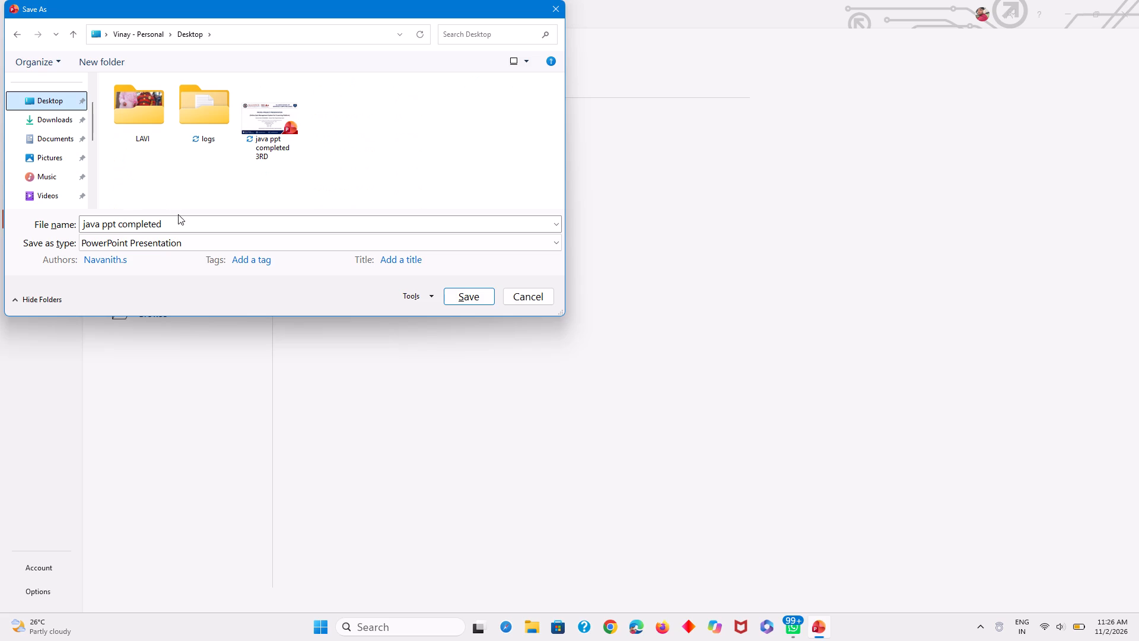
click(189, 225)
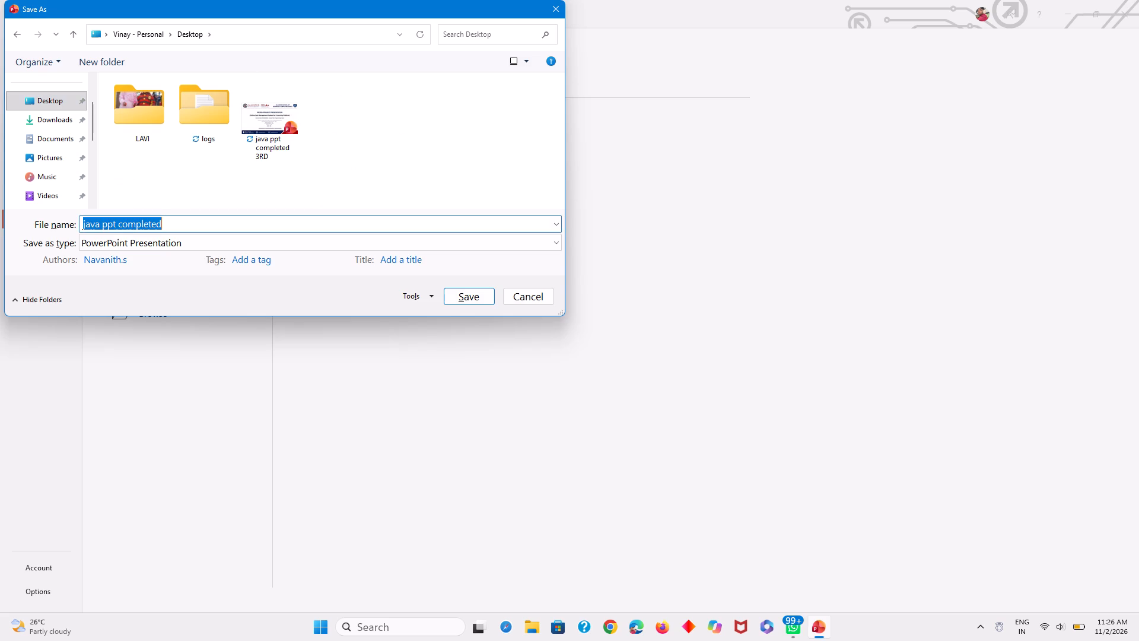
click(189, 225)
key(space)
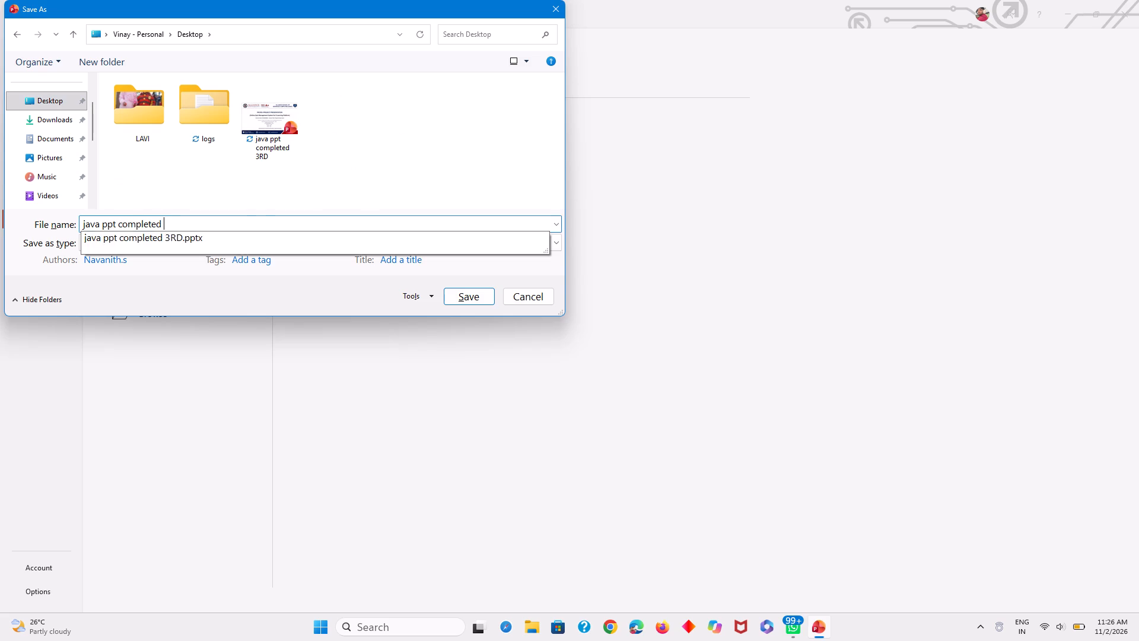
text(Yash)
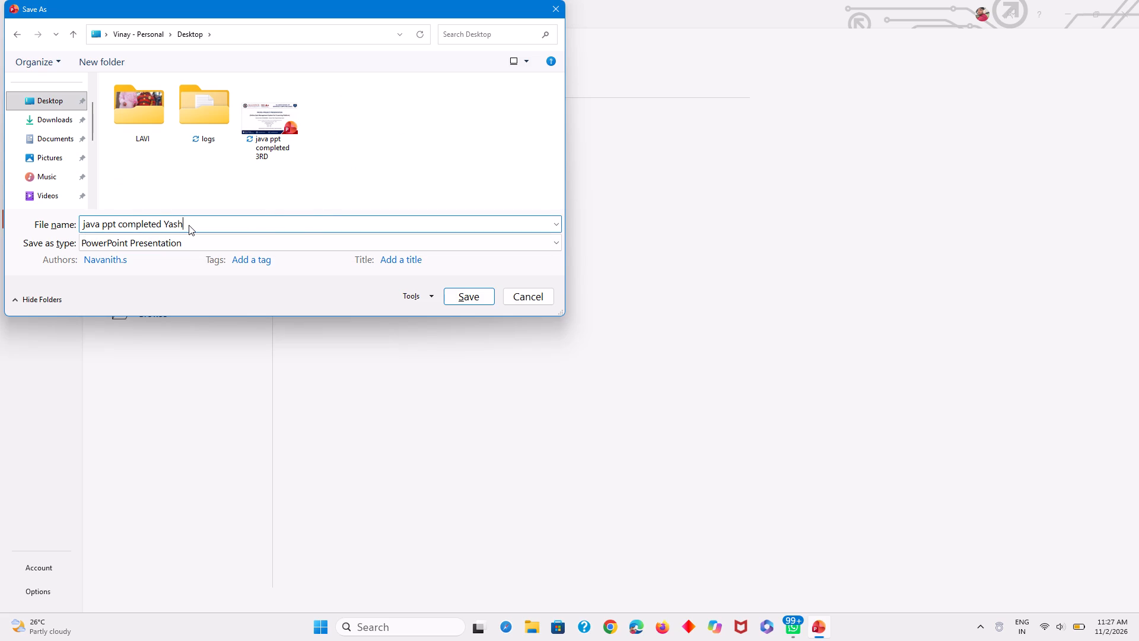
click(454, 300)
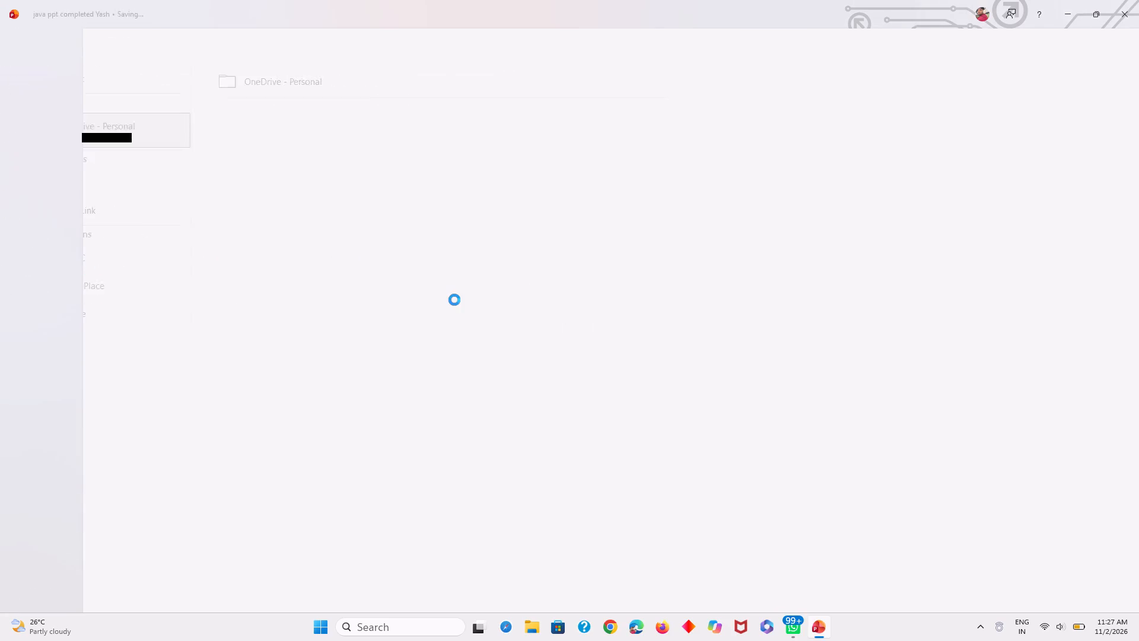
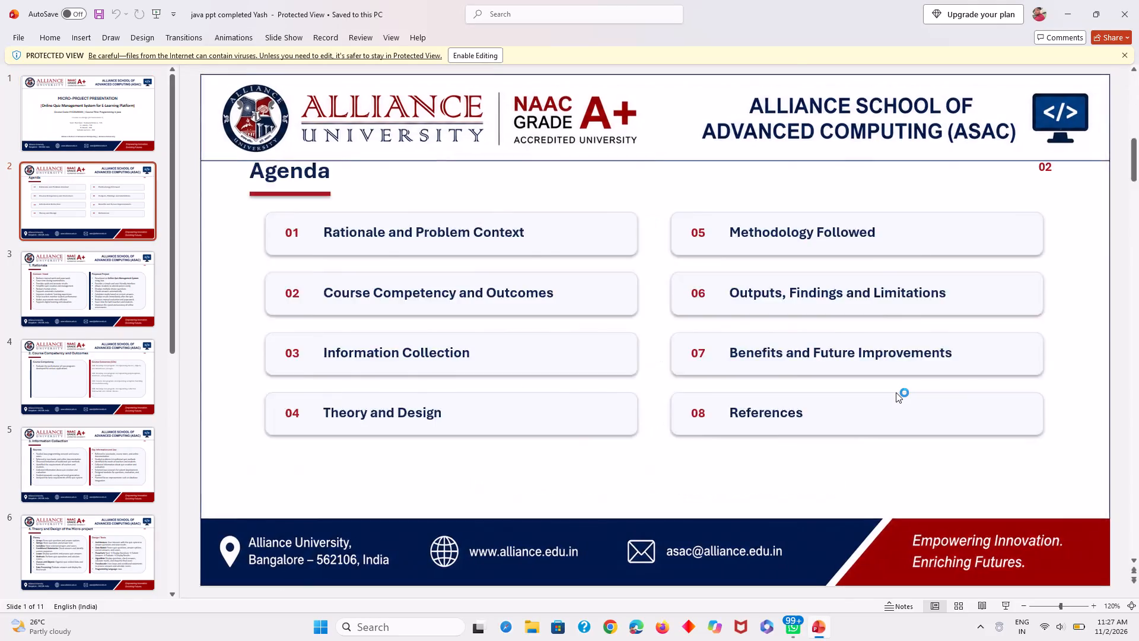
Review the slides of the reopened completed presentation from Agenda through Team Contributions and Questions.
key(Right)
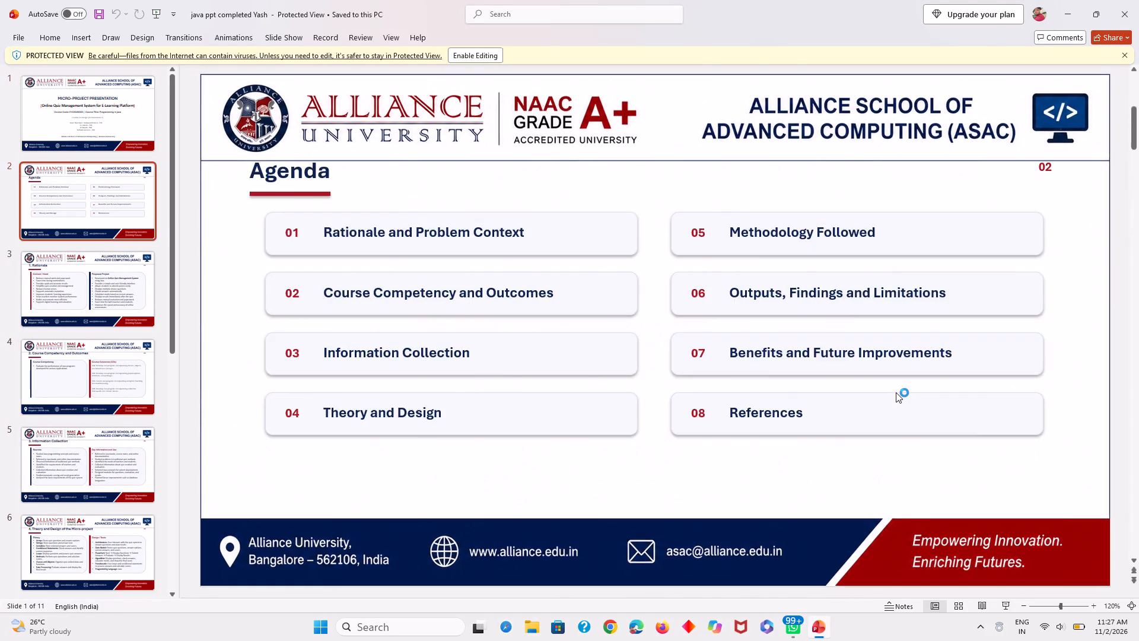
key(Right)
key(Right)
key(Right)
key(Right)
key(Right)
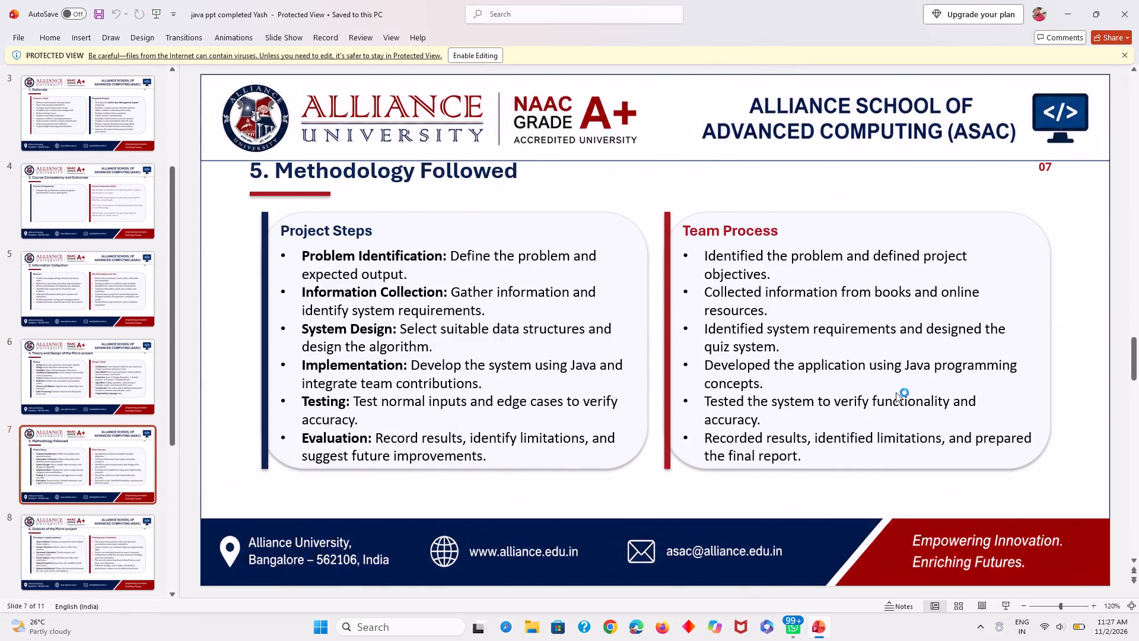
key(Right)
key(Right)
key(Right)
key(Right)
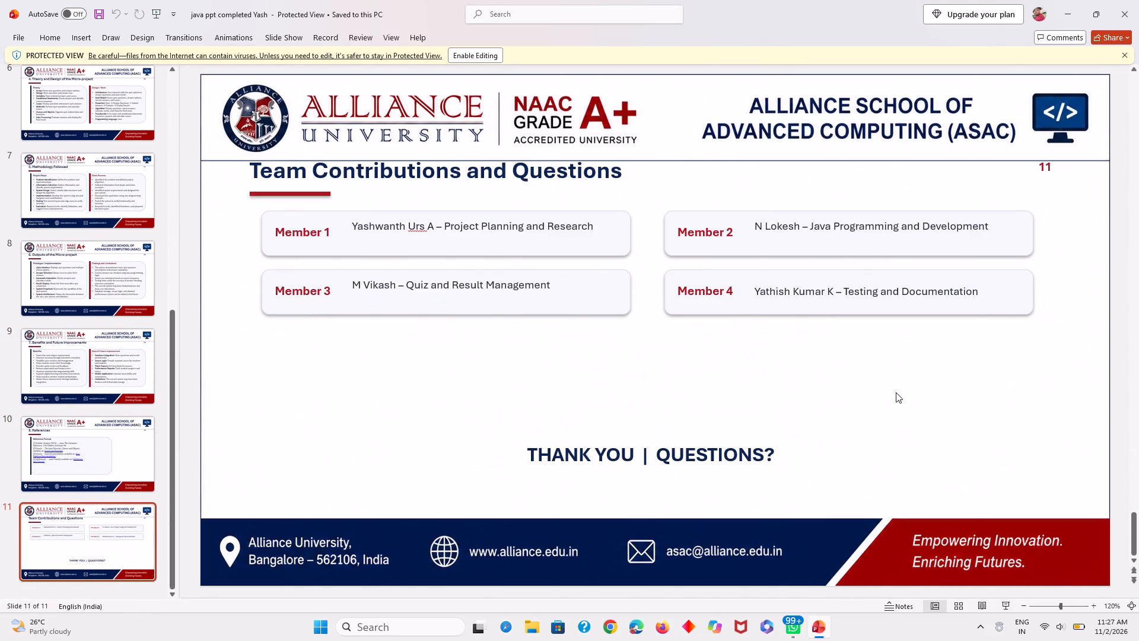
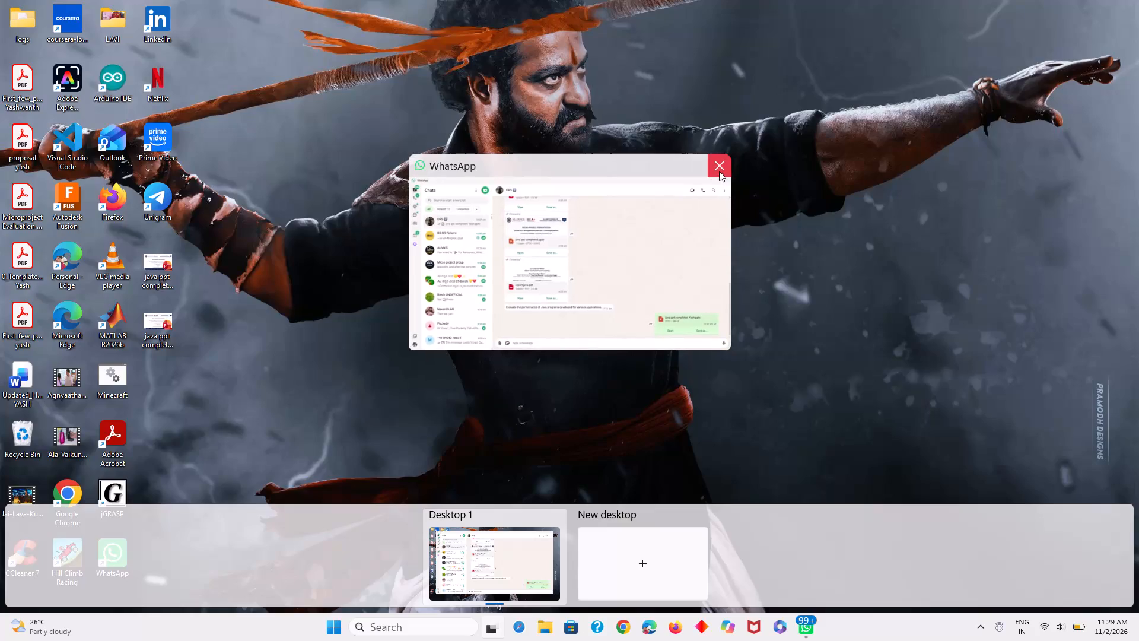
Close the open WhatsApp window.
click(719, 171)
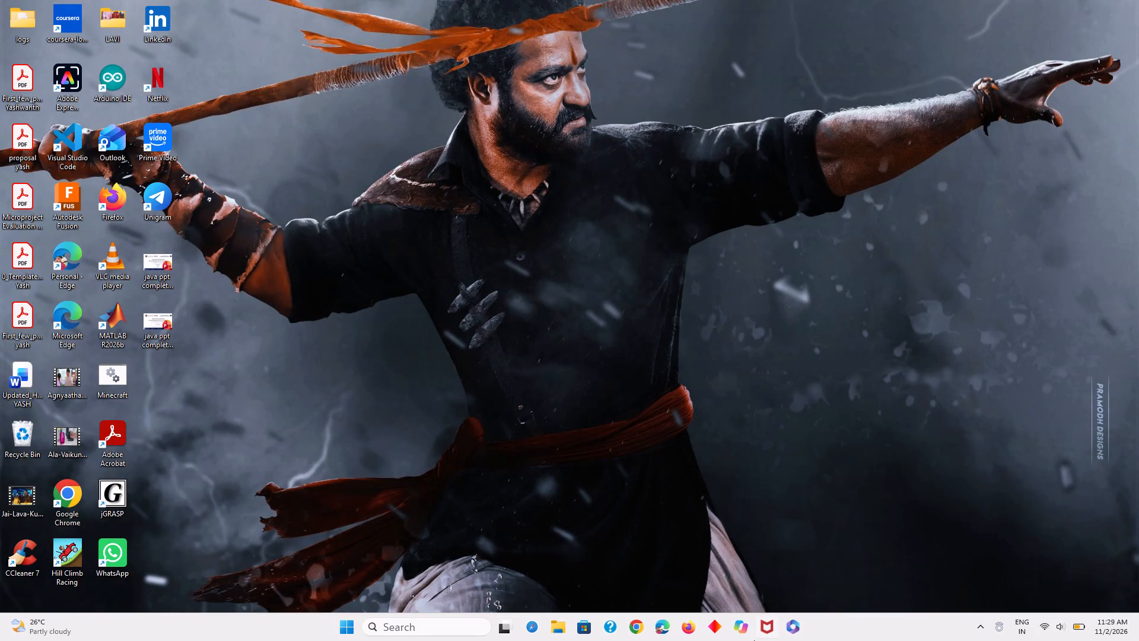
Show the hidden system tray icons.
click(972, 630)
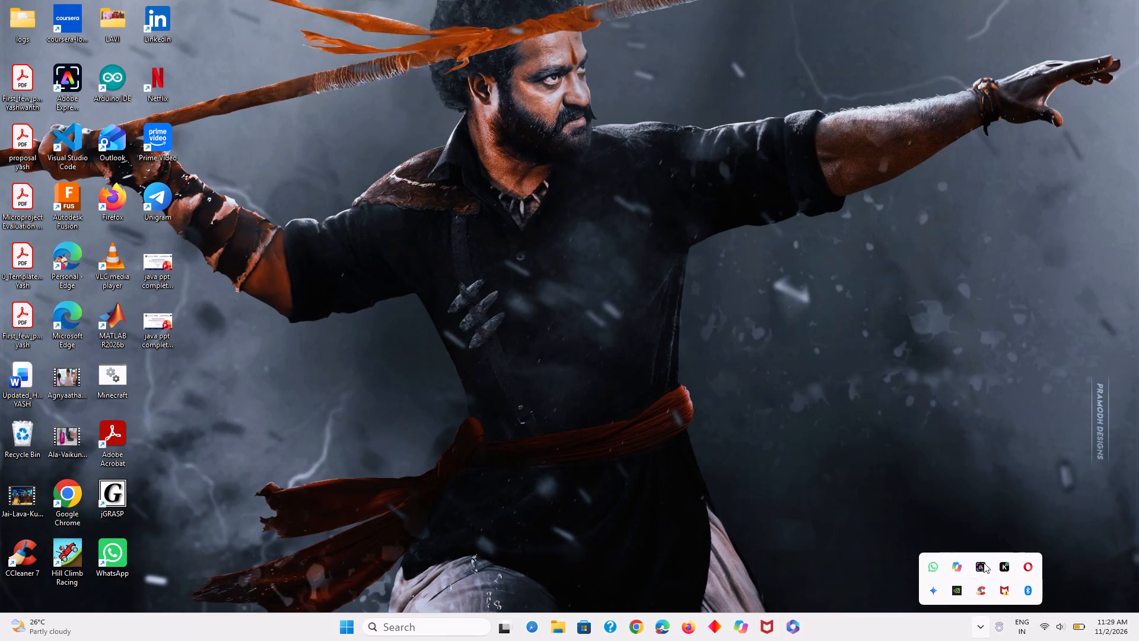
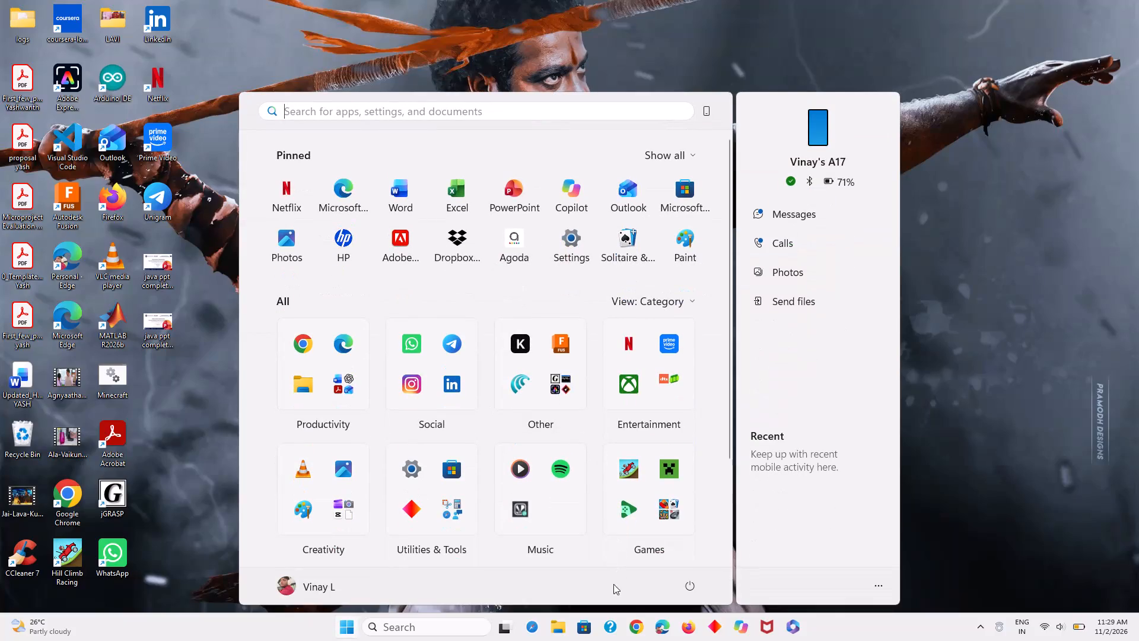
Shut down the computer.
click(684, 583)
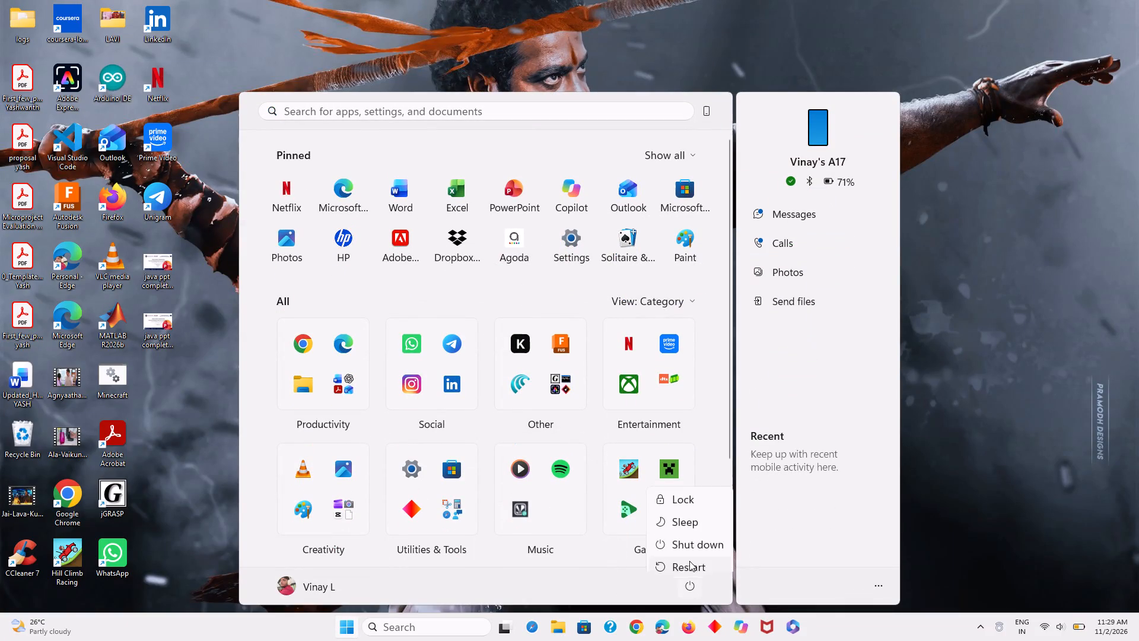
click(691, 535)
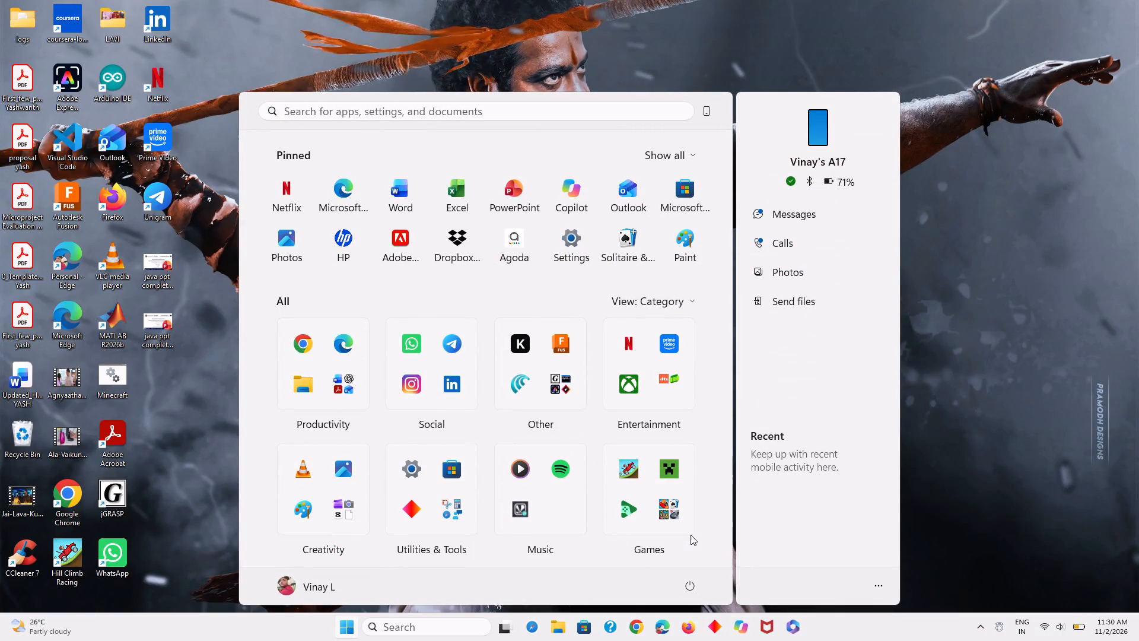